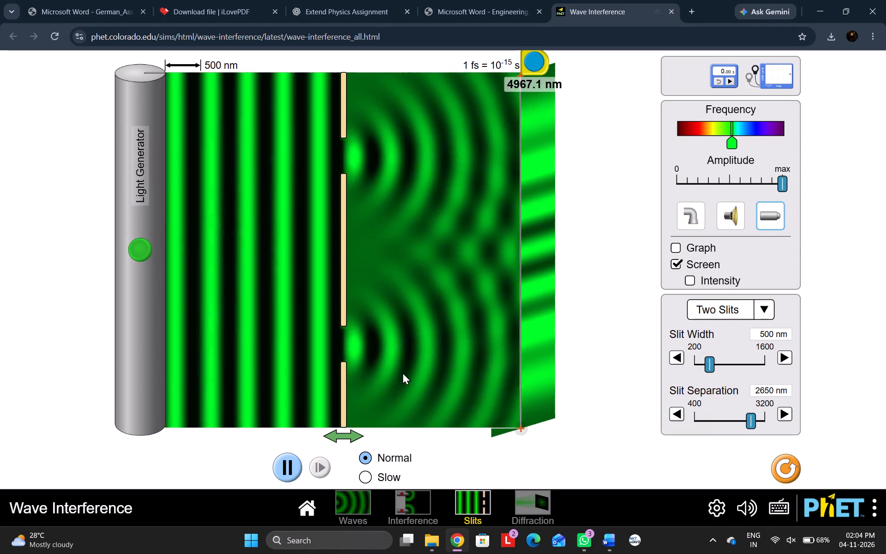
Measure the screen's height in the wave simulation with the tape measure, aligning its ends with the top and bottom edges.
left_click(143, 165)
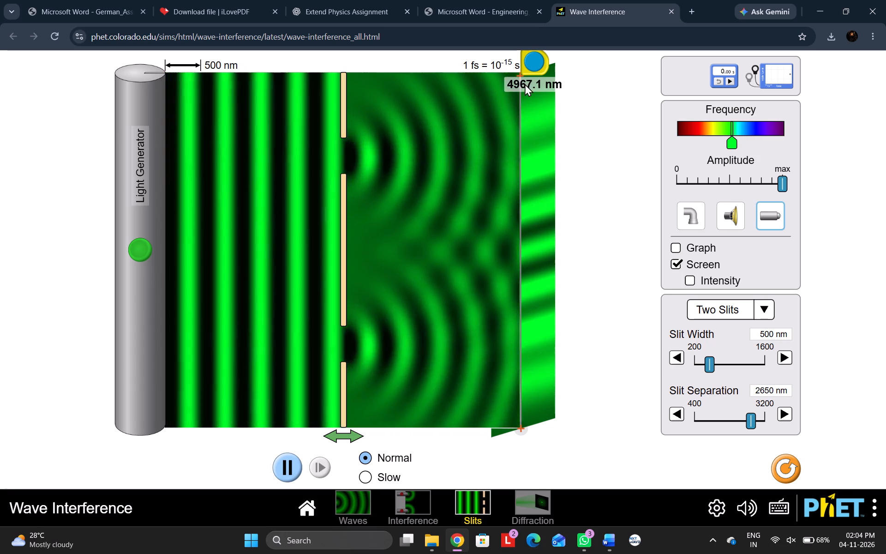
left_click(521, 74)
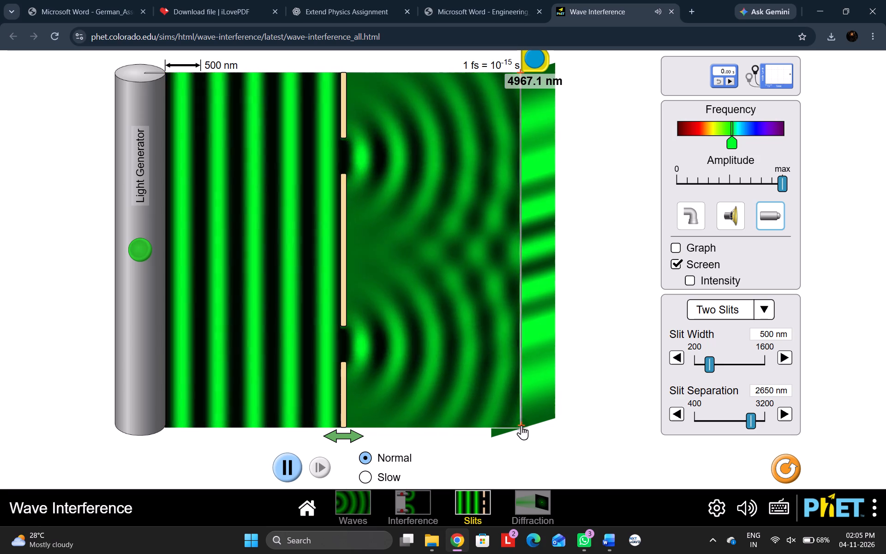
left_click(521, 424)
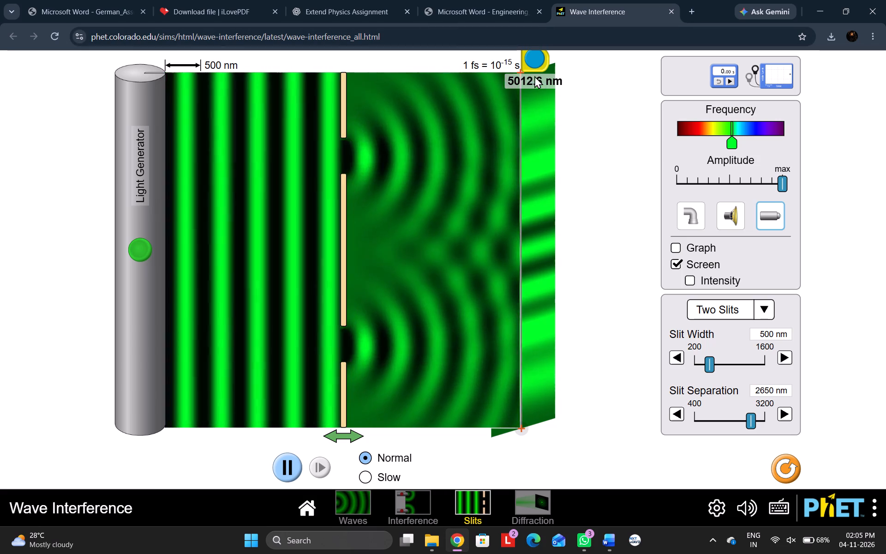
left_click(533, 60)
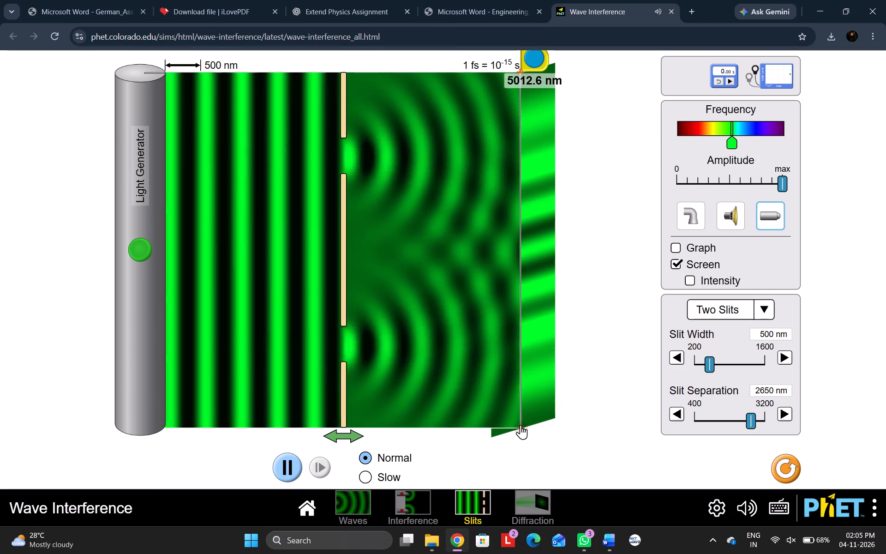
left_click(522, 425)
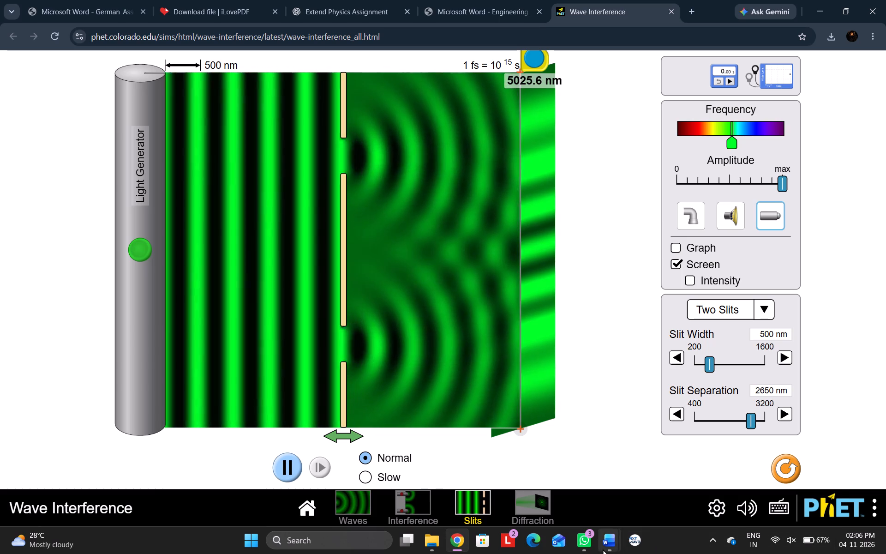
Switch to Word and close the FWD_Group_assessment_format_1A (1) document.
left_click(603, 548)
left_click(758, 476)
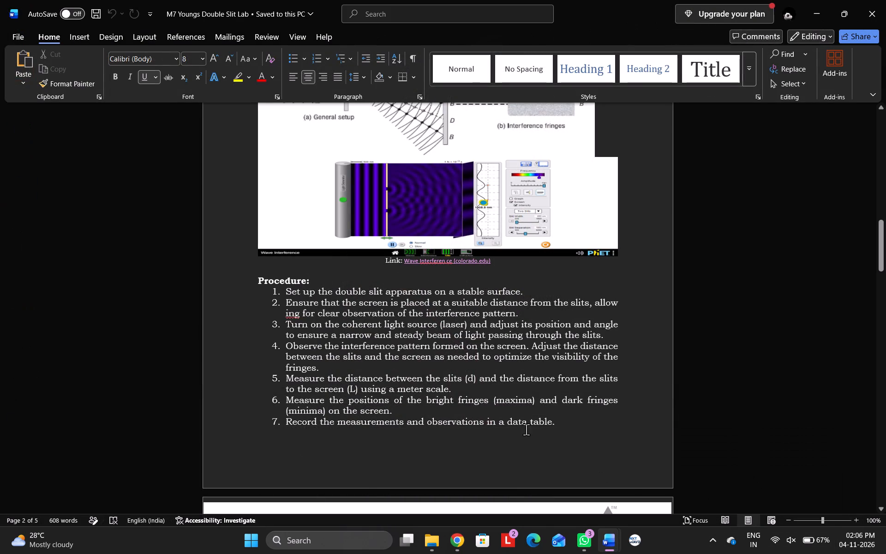
left_click(561, 486)
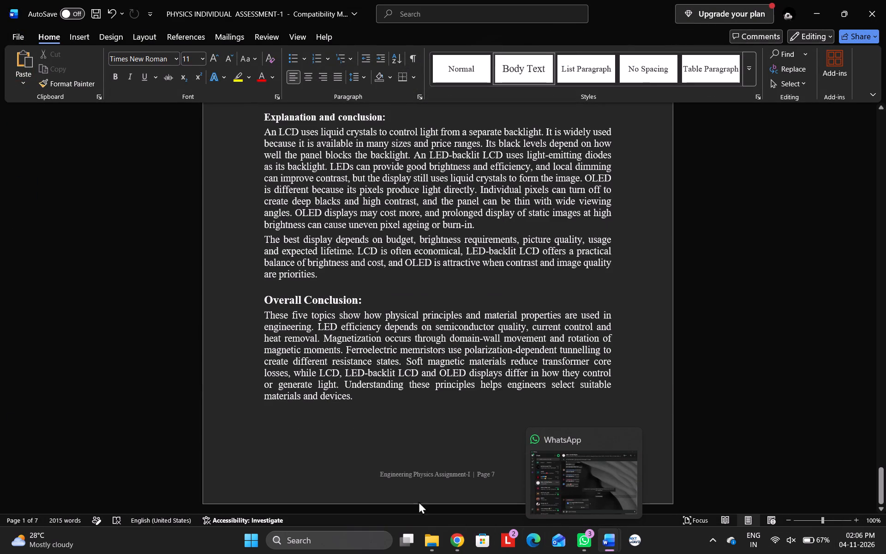
left_click(605, 539)
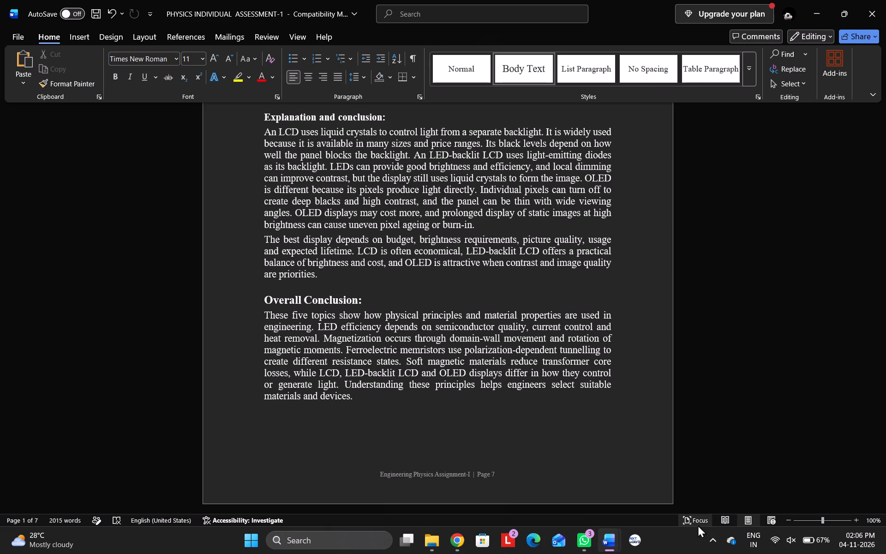
left_click(607, 542)
left_click(431, 499)
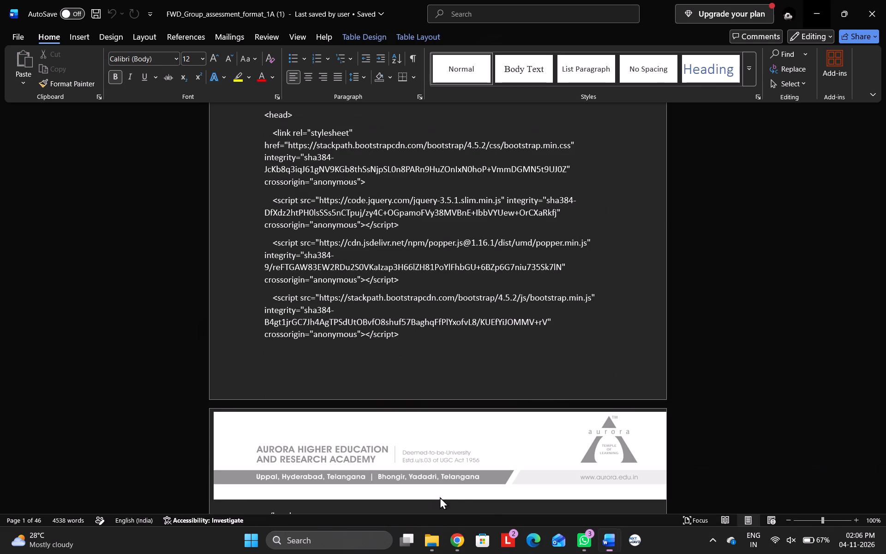
scroll(537, 410, "down", 2)
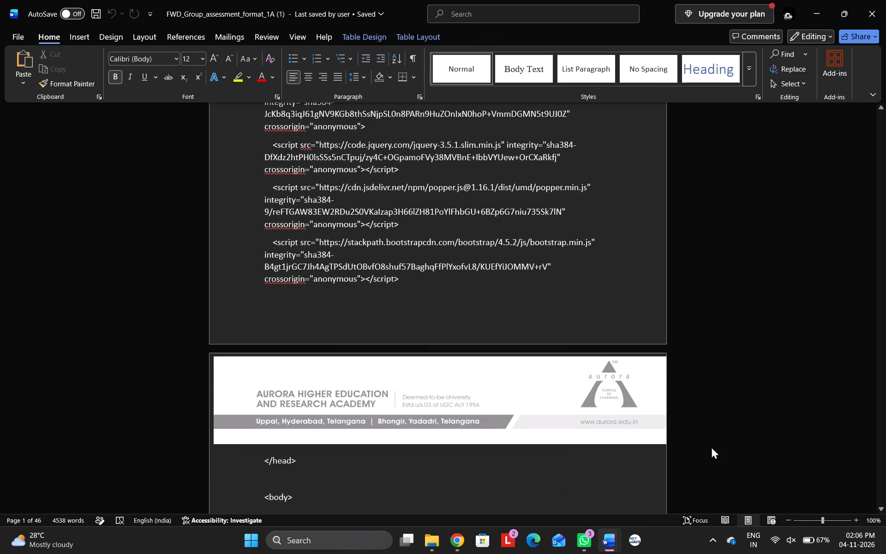
left_click(883, 0)
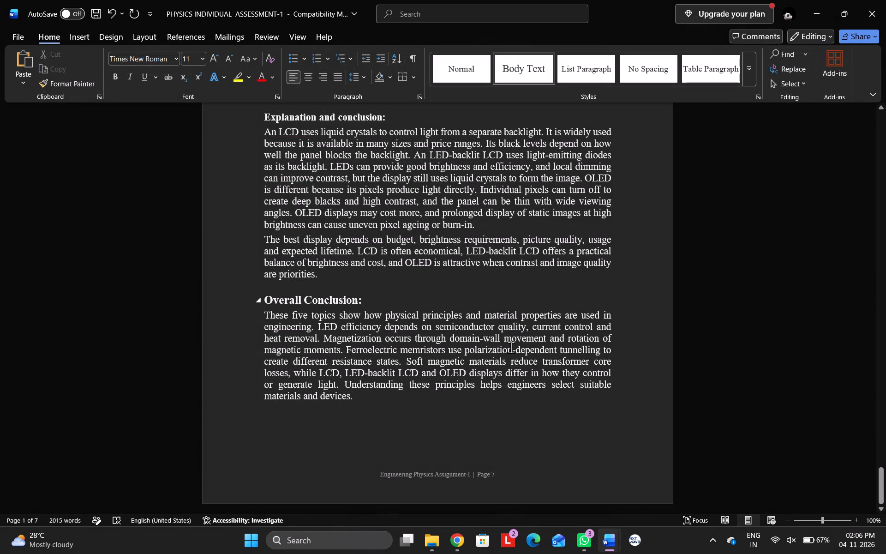
Bring up the Physics_Assignment_Extended_Original_Formatting document.
scroll(516, 346, "down", 5)
scroll(528, 343, "up", 5)
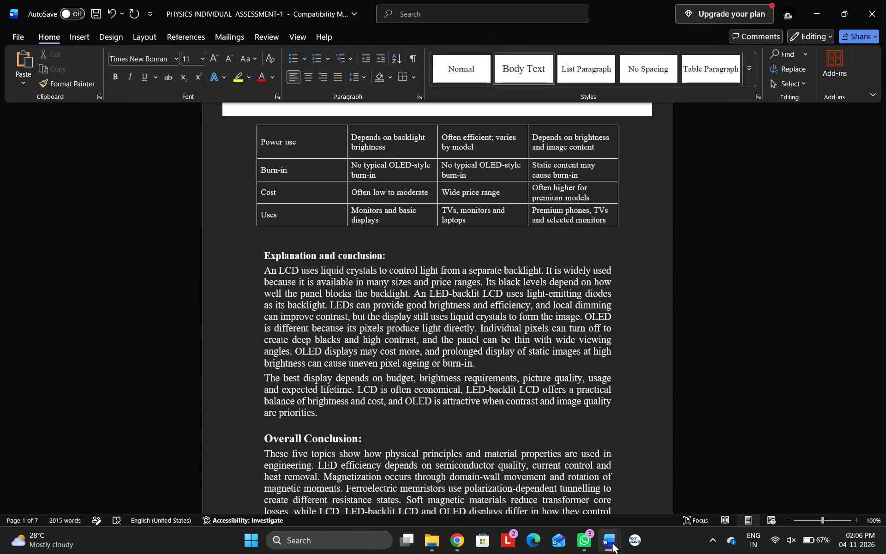
left_click(619, 498)
Cut all the text on page 5, from "moments rotate toward the field" to the line ending "electrodes and".
scroll(498, 362, "up", 4)
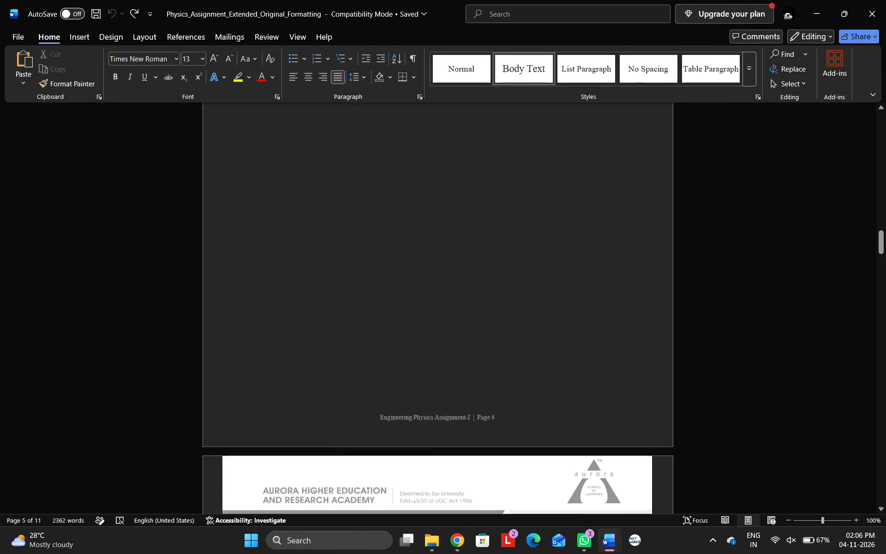
scroll(498, 362, "up", 5)
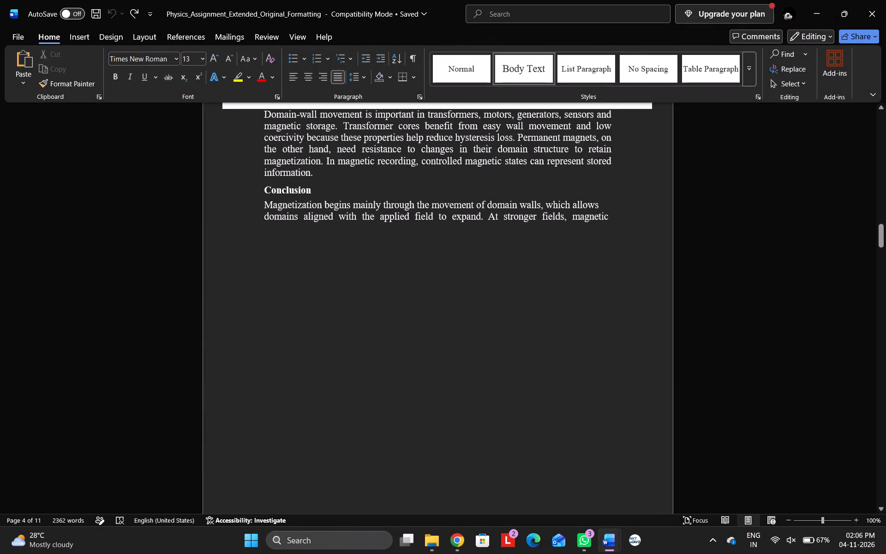
scroll(448, 310, "down", 12)
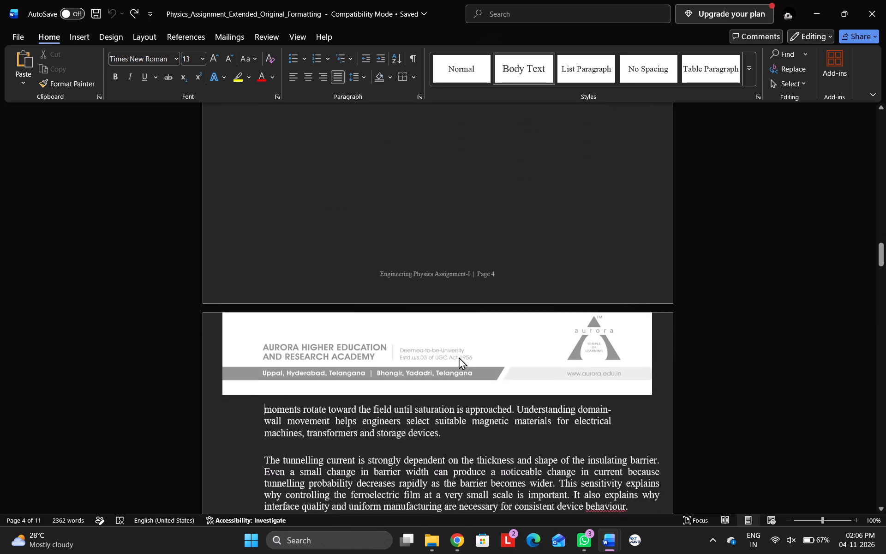
scroll(459, 357, "down", 5)
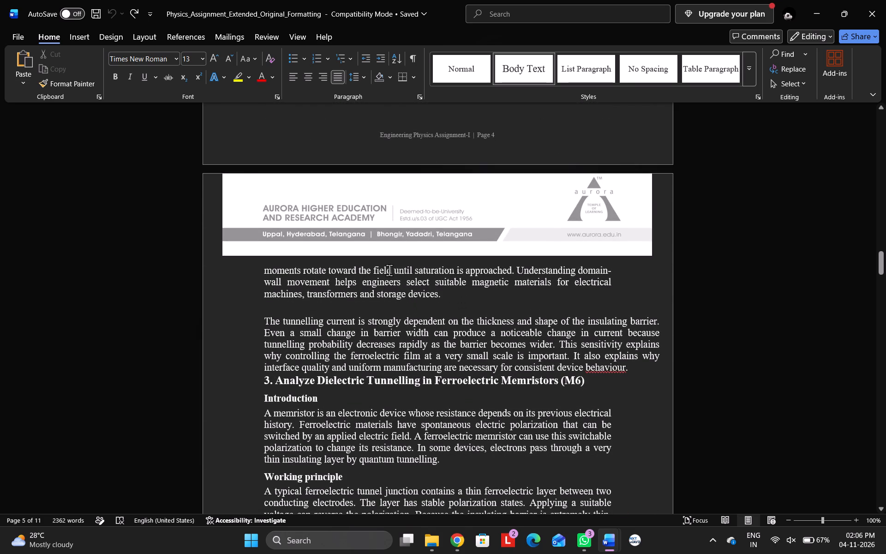
scroll(400, 320, "down", 7)
scroll(397, 400, "down", 5)
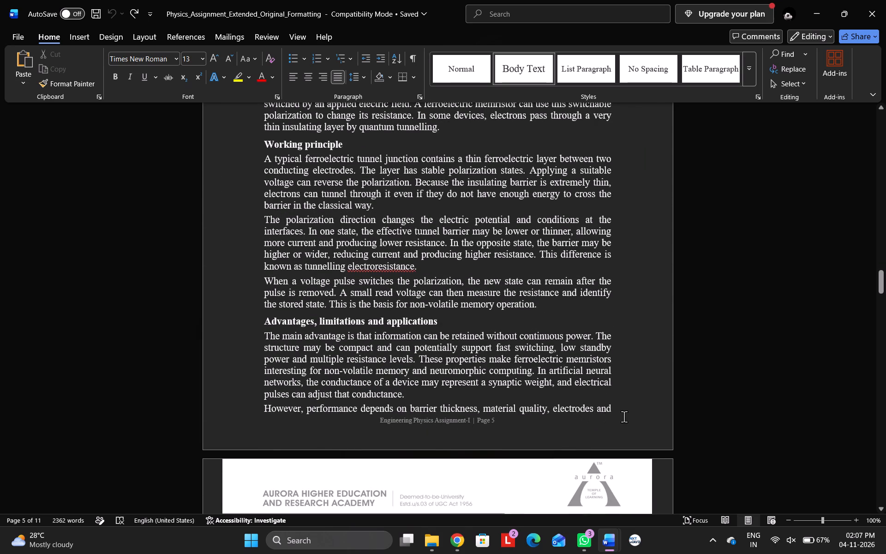
left_click_drag(625, 414, 314, 173)
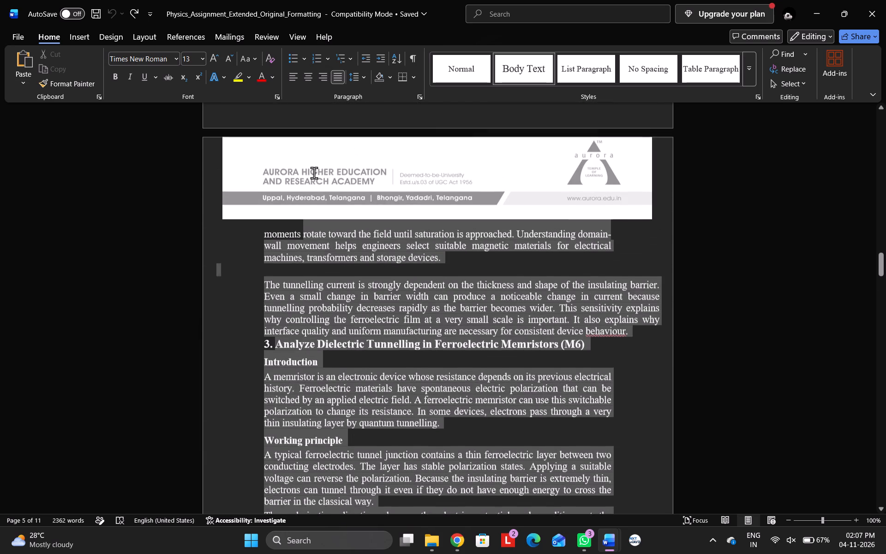
left_click_drag(314, 173, 265, 235)
key("ctrl+c")
scroll(344, 308, "up", 6)
scroll(362, 257, "up", 3)
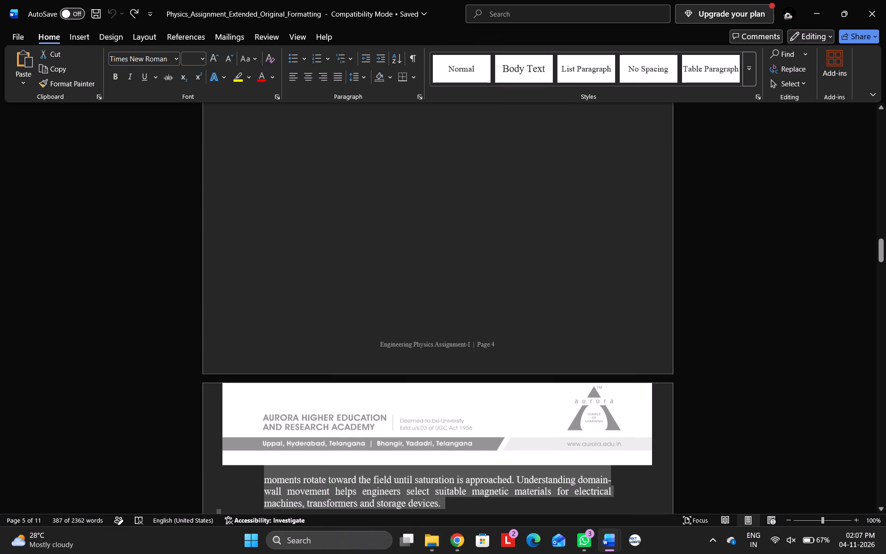
scroll(362, 260, "up", 3)
scroll(361, 266, "down", 12)
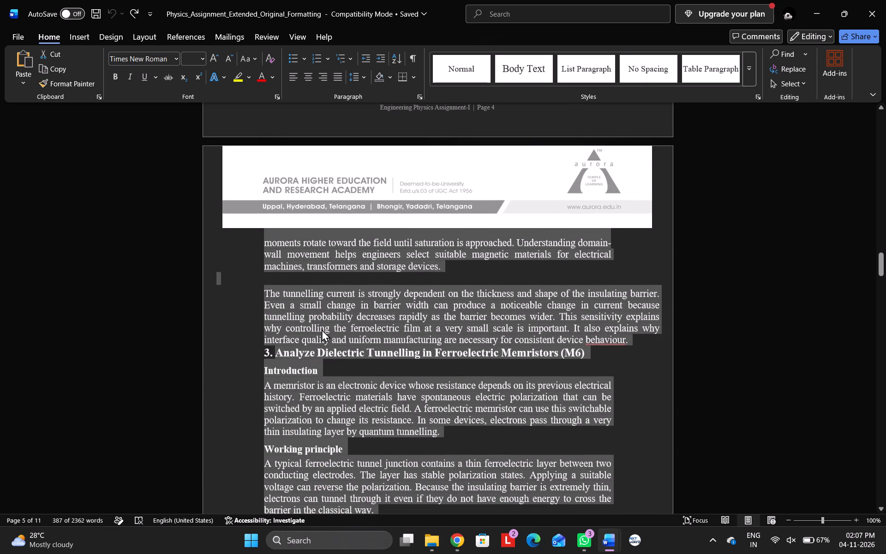
key("ctrl+x")
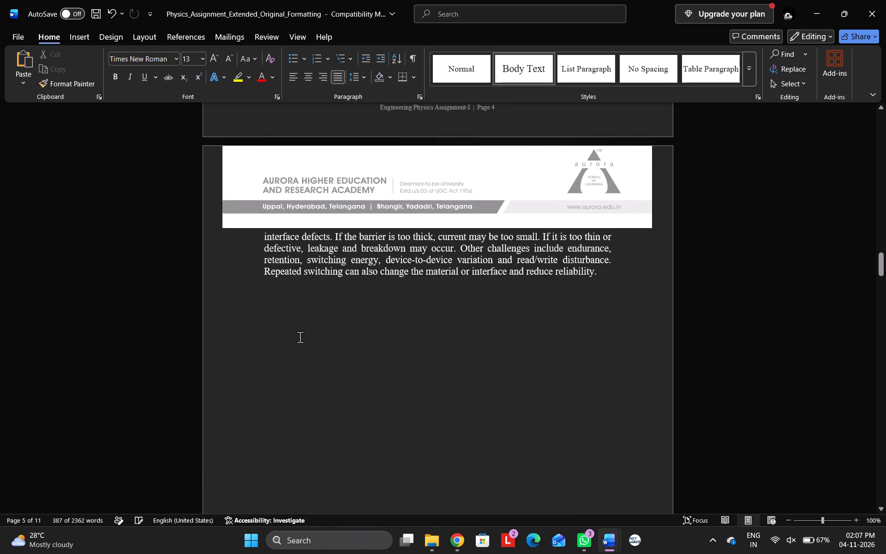
Paste the cut text on a new line after "At stronger fields, magnetic" in the Conclusion on page 4.
scroll(330, 346, "up", 14)
scroll(365, 322, "up", 7)
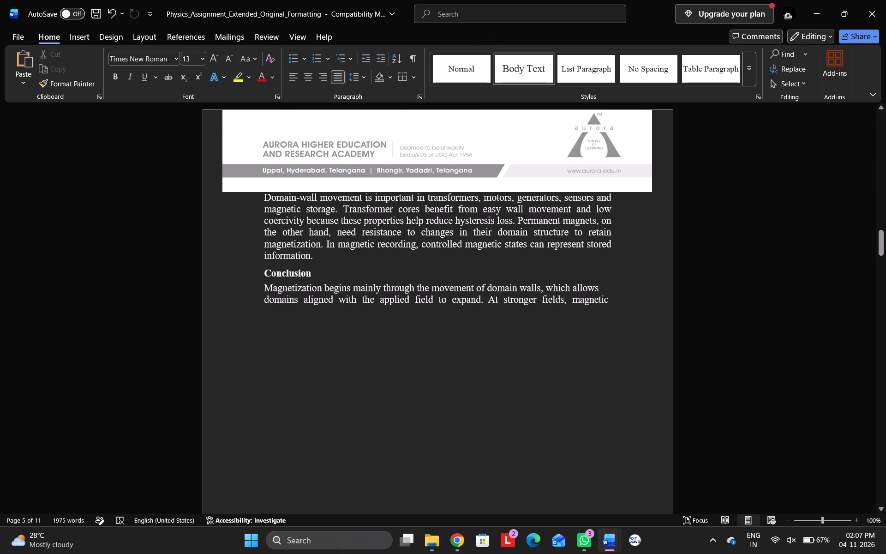
left_click(618, 304)
key("Return")
key("ctrl+v")
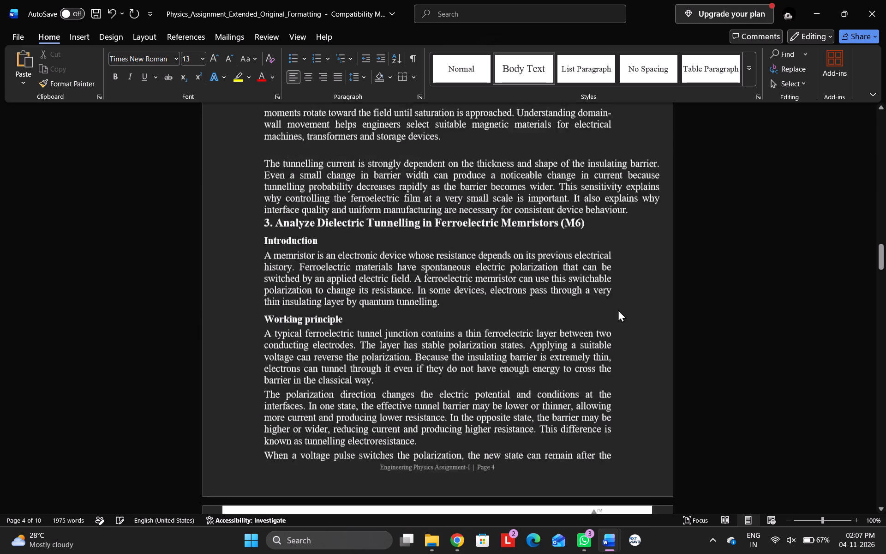
left_click_drag(618, 309, 621, 352)
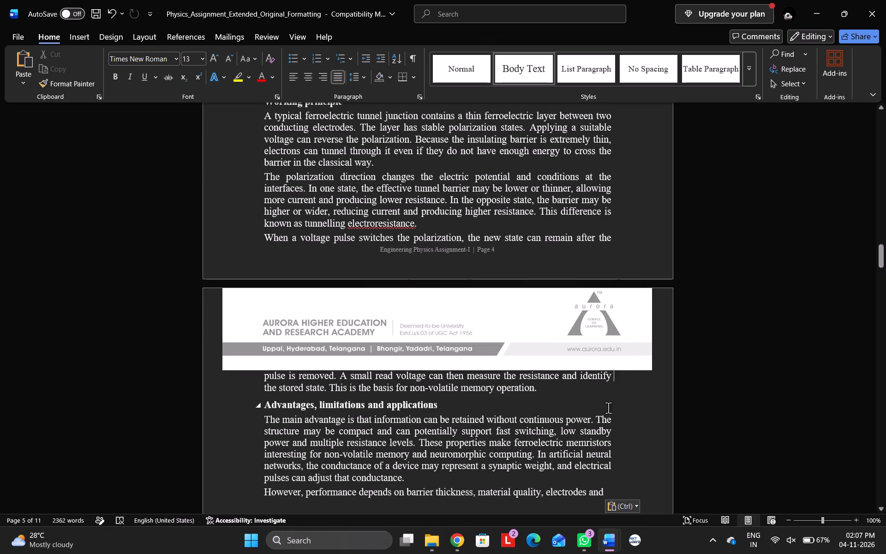
Look through pages 5 to 7 for blank gaps and text split across pages after the pasted section.
scroll(498, 381, "down", 2)
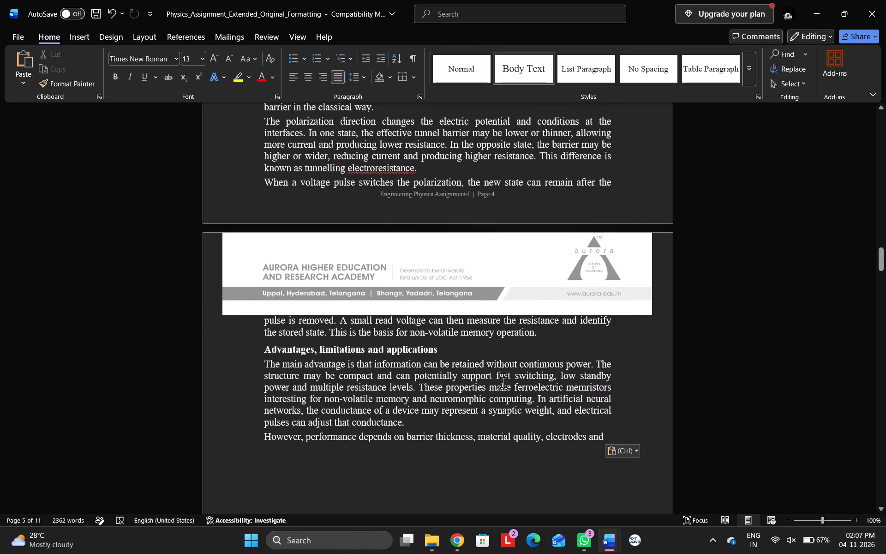
scroll(416, 395, "down", 18)
scroll(458, 417, "down", 3)
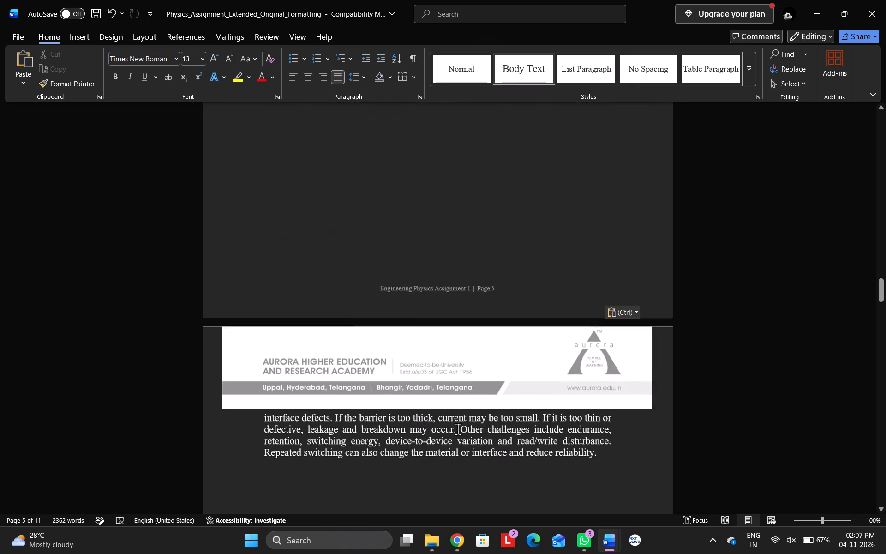
scroll(458, 429, "down", 18)
scroll(469, 432, "down", 14)
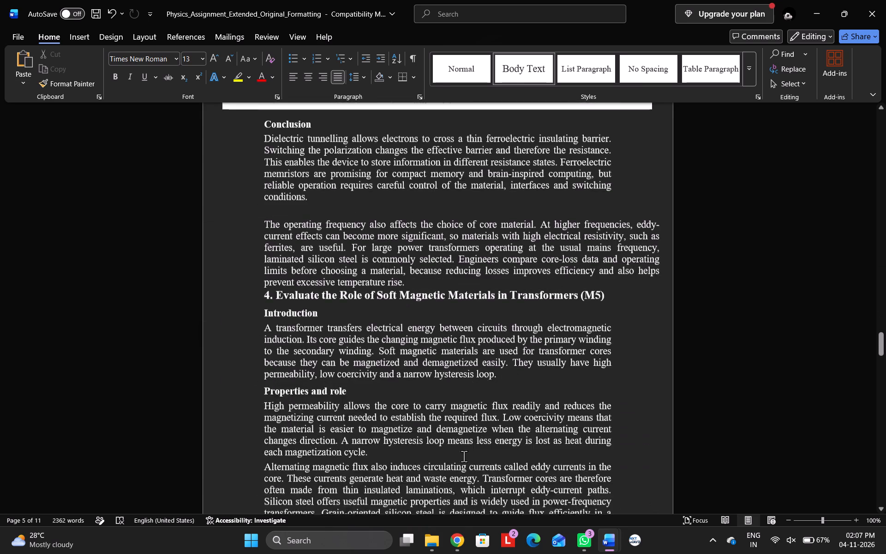
scroll(462, 457, "down", 6)
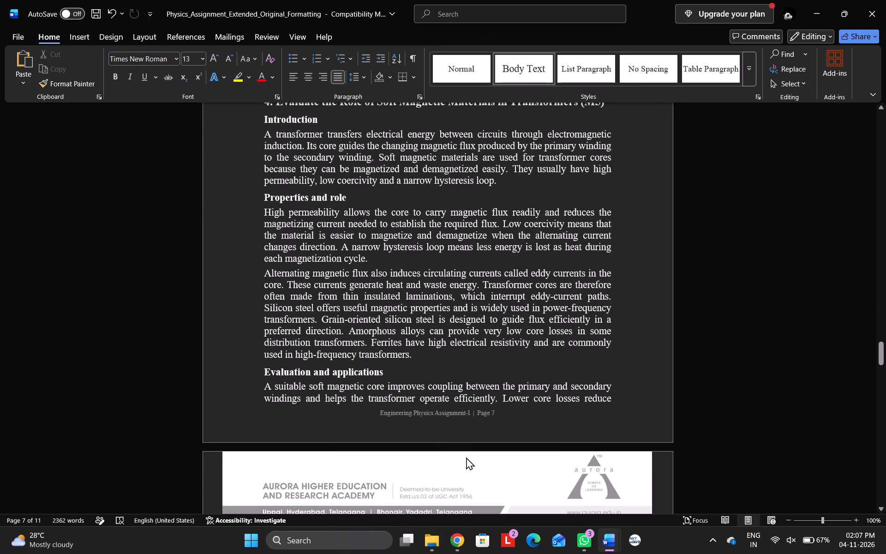
scroll(466, 456, "up", 13)
scroll(474, 439, "up", 15)
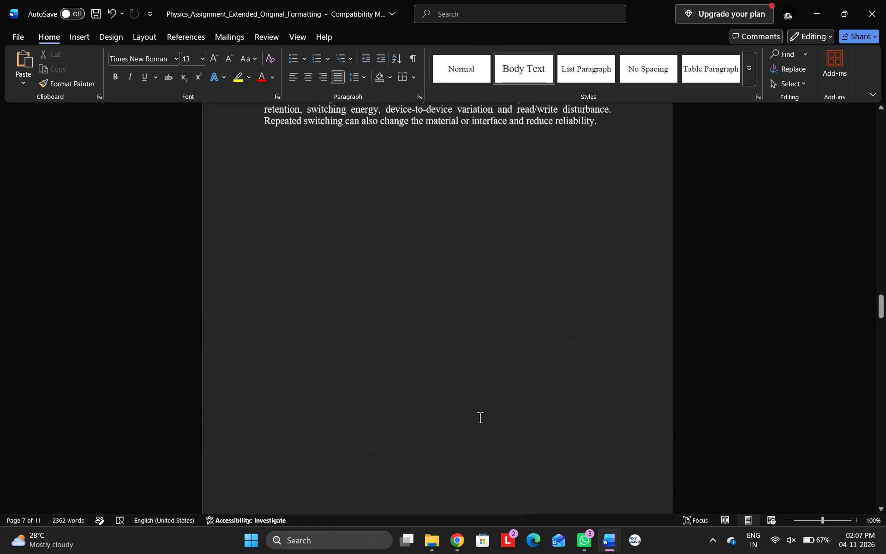
scroll(480, 417, "up", 15)
scroll(470, 425, "up", 13)
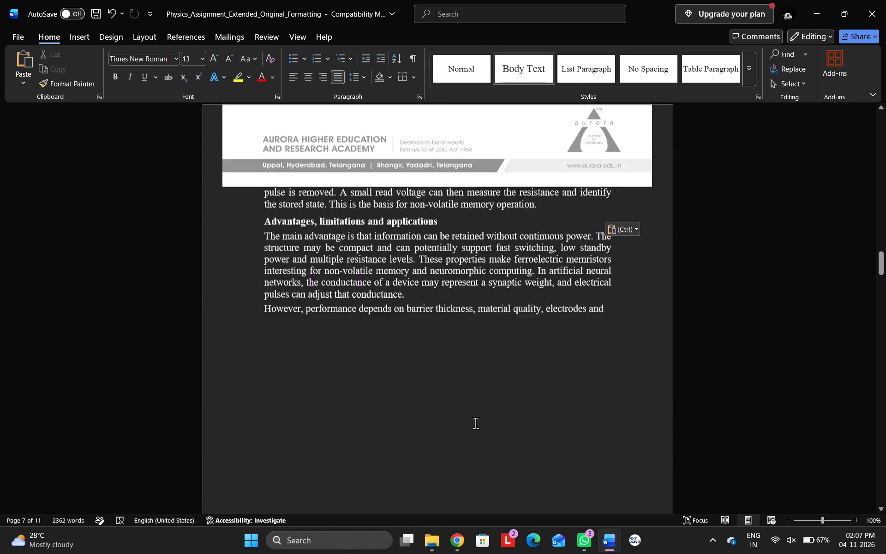
scroll(475, 423, "up", 2)
Cut the page 6 passage running from "interface defects" to "reduce reliability.".
scroll(475, 423, "down", 20)
scroll(475, 423, "down", 2)
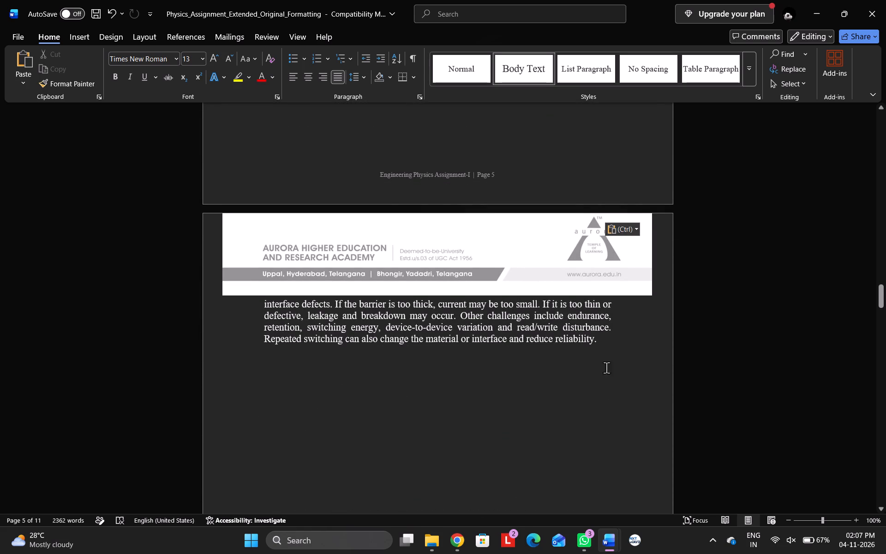
left_click_drag(606, 343, 272, 295)
key("ctrl+x")
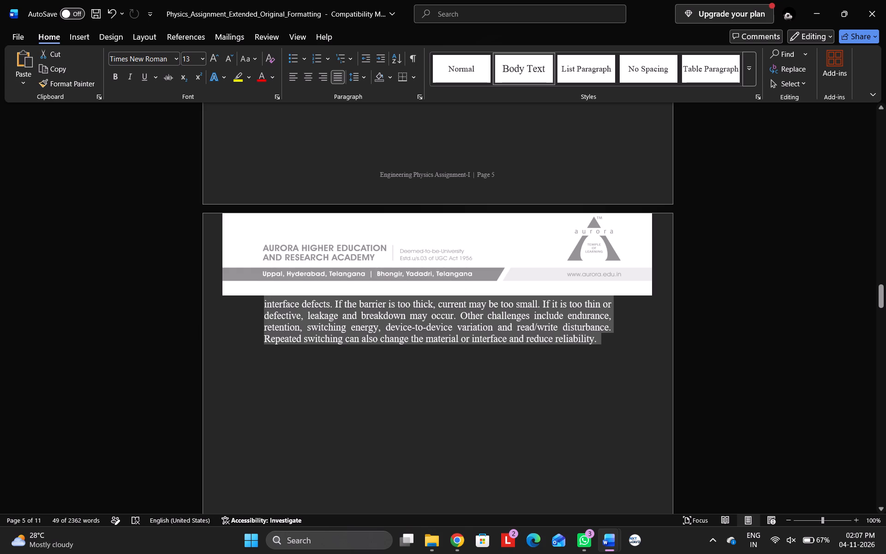
key("ctrl+x")
Paste the cut passage on a new line after "material quality, electrodes and" on page 5.
scroll(319, 337, "up", 13)
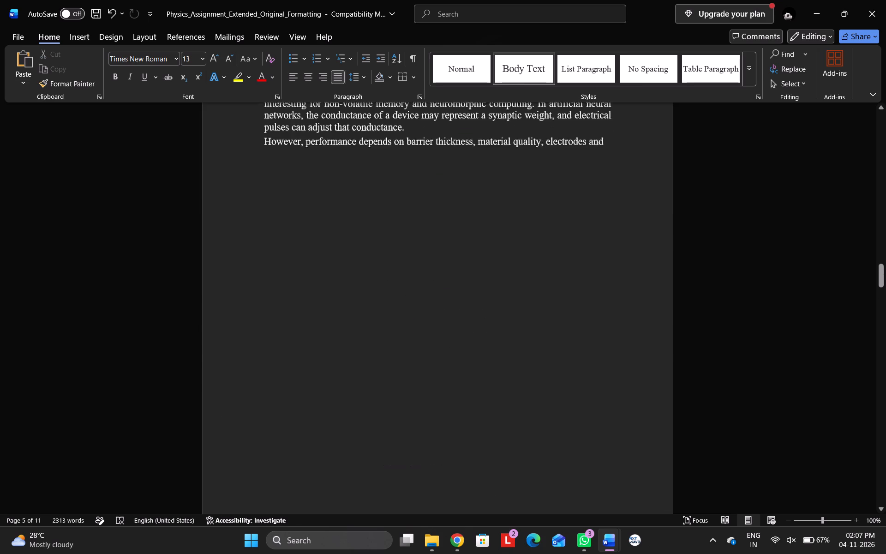
scroll(354, 338, "up", 5)
left_click(332, 342)
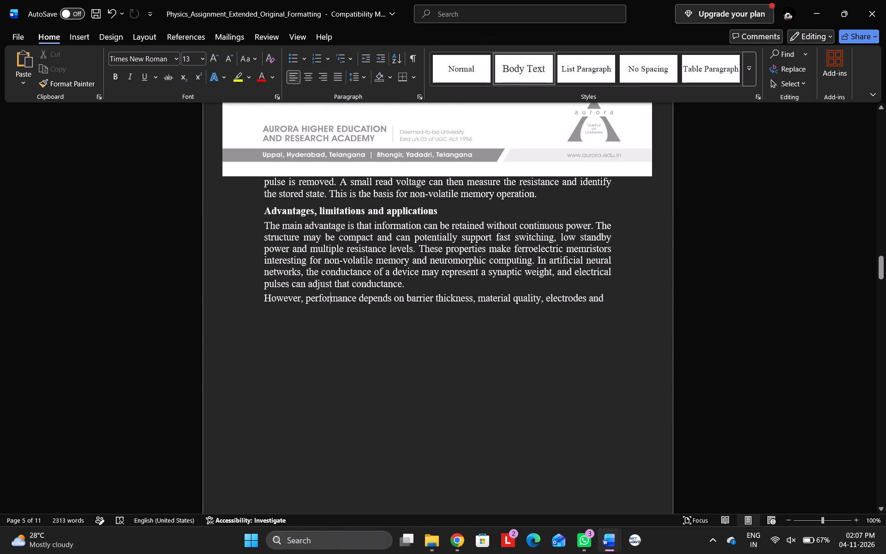
left_click(637, 304)
key("Return")
key("Return")
key("Left")
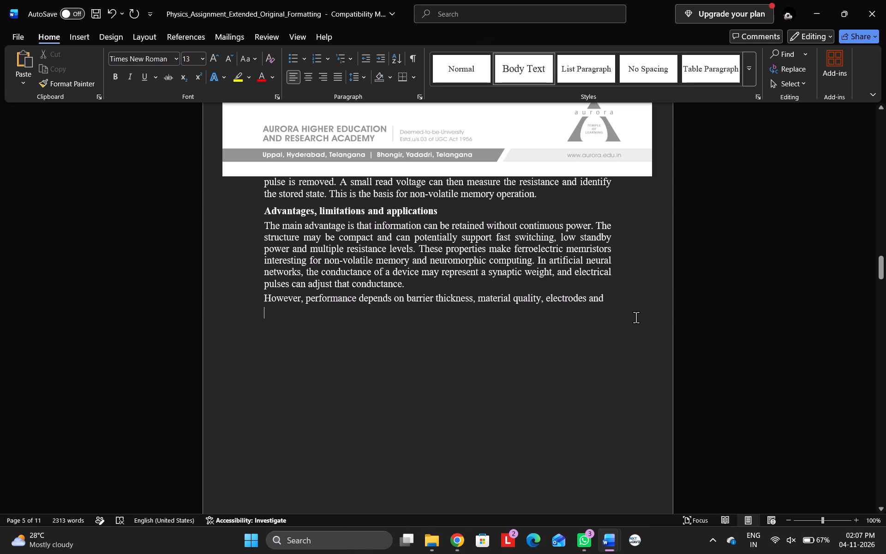
key("ctrl+v")
Remove the blank page 6 by deleting the break after the pasted passage ending "reduce reliability." on page 5.
scroll(557, 428, "down", 4)
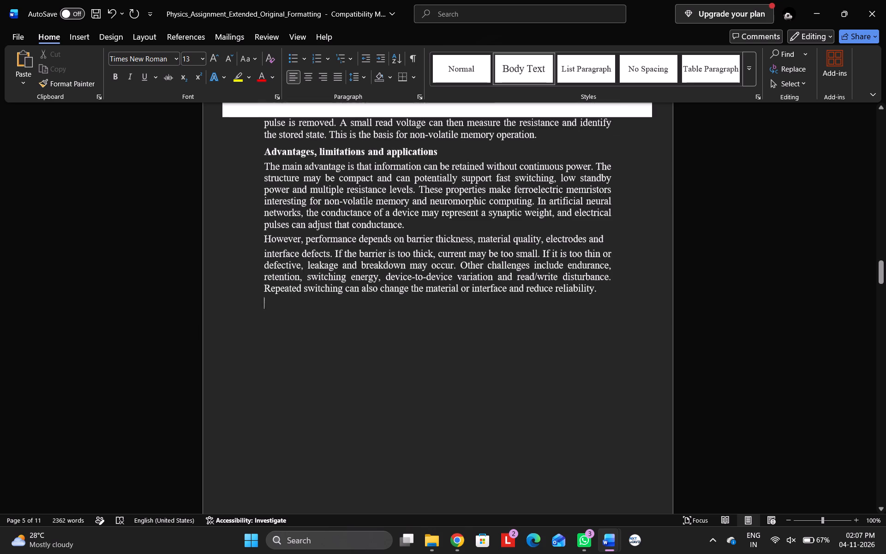
scroll(549, 431, "down", 16)
scroll(519, 445, "down", 13)
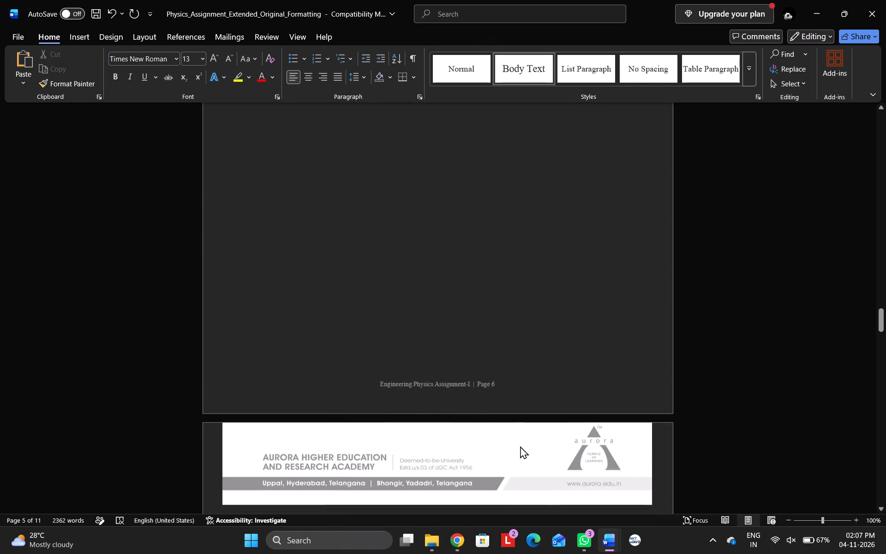
scroll(520, 445, "down", 3)
scroll(512, 414, "up", 8)
scroll(533, 349, "up", 9)
scroll(517, 306, "up", 7)
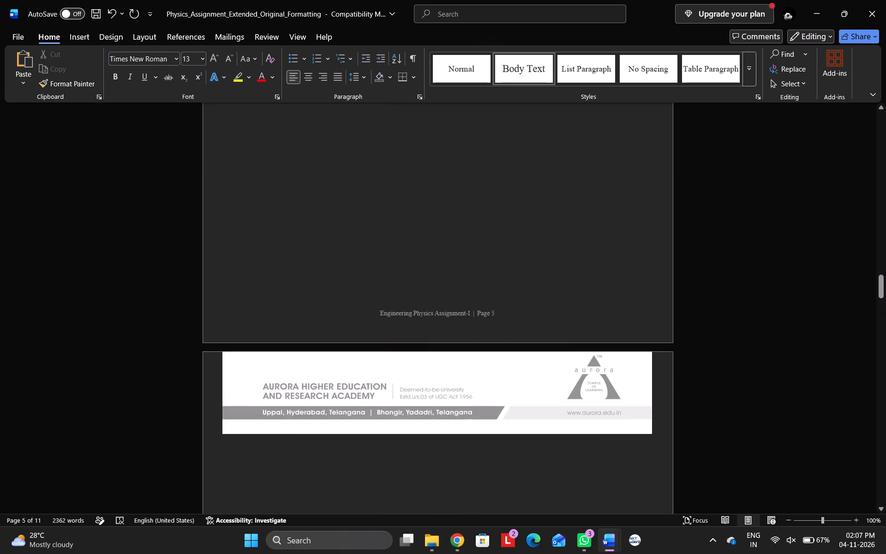
left_click(448, 292)
left_click(445, 386)
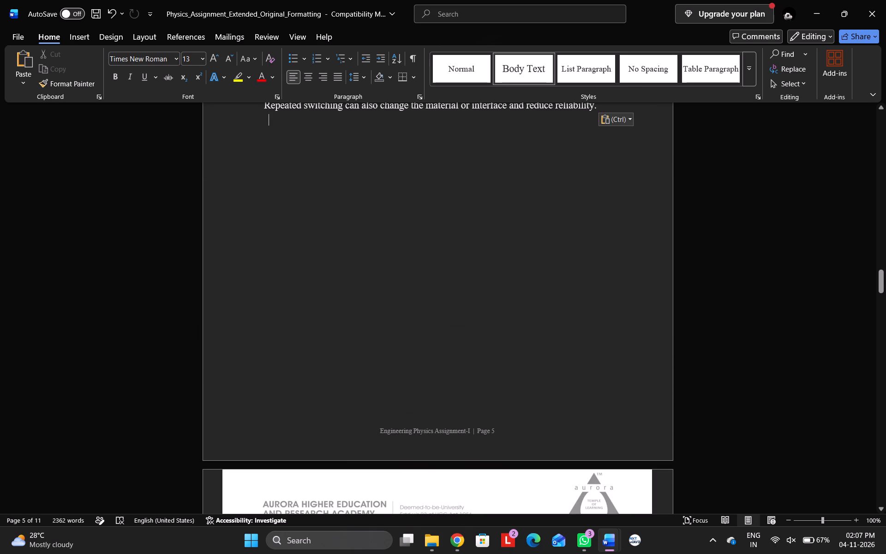
left_click(443, 387)
left_click(483, 397)
left_click(490, 400)
left_click(494, 408)
key("Right")
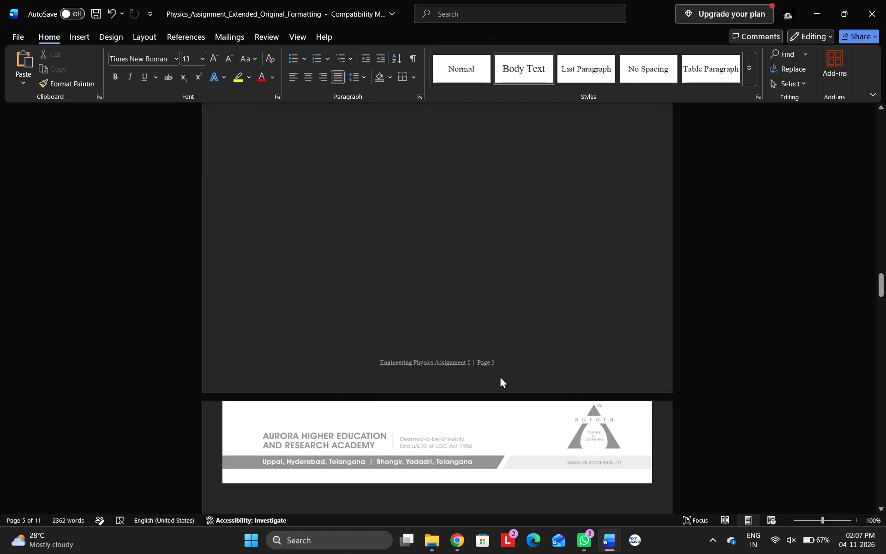
left_click(526, 331)
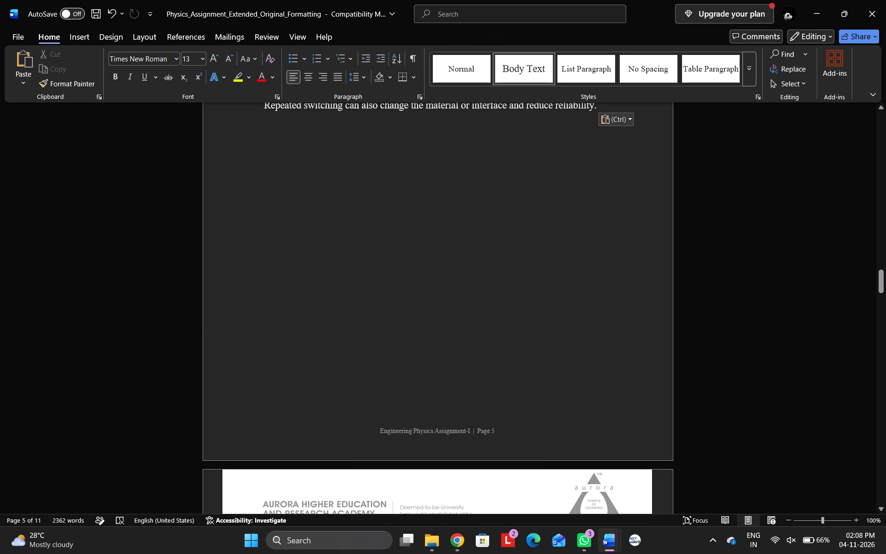
key("BackSpace")
key("ctrl+z")
key("Delete")
Cut all the text on page 6, from the "Conclusion" heading to the line ending "Lower core losses reduce".
scroll(581, 396, "down", 7)
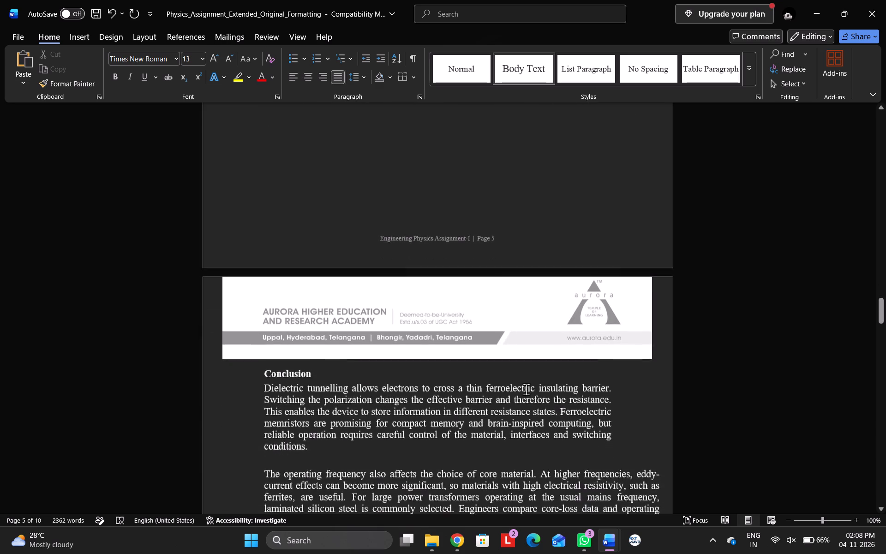
scroll(522, 387, "up", 14)
scroll(479, 395, "down", 10)
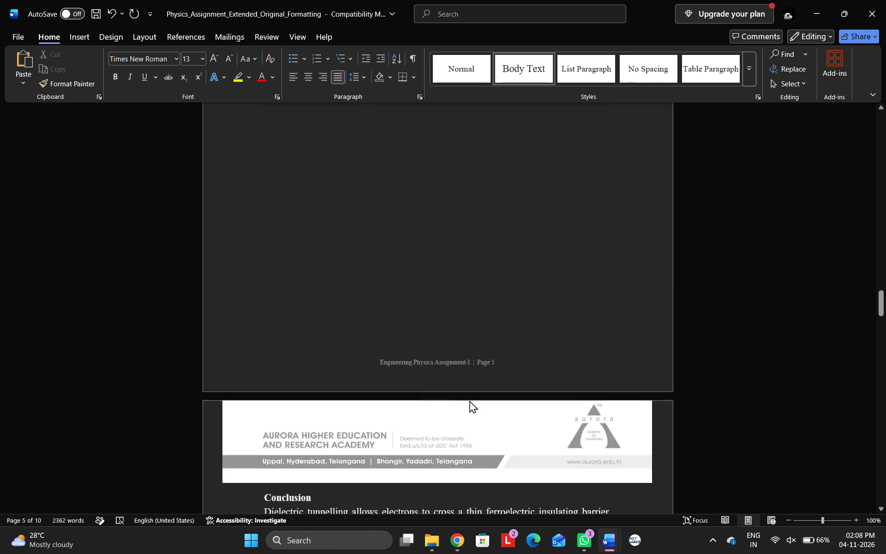
scroll(469, 400, "down", 20)
scroll(469, 400, "down", 19)
scroll(487, 414, "up", 18)
scroll(559, 437, "up", 1)
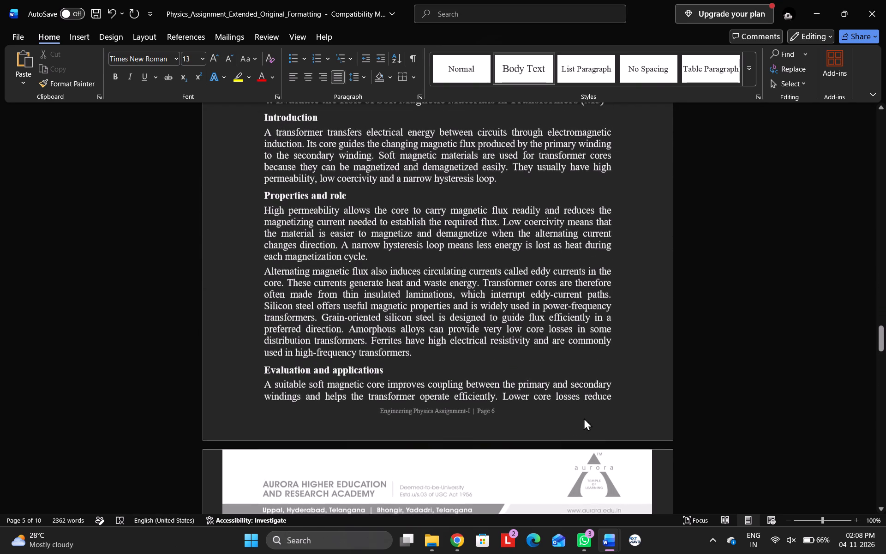
left_click_drag(617, 402, 324, 87)
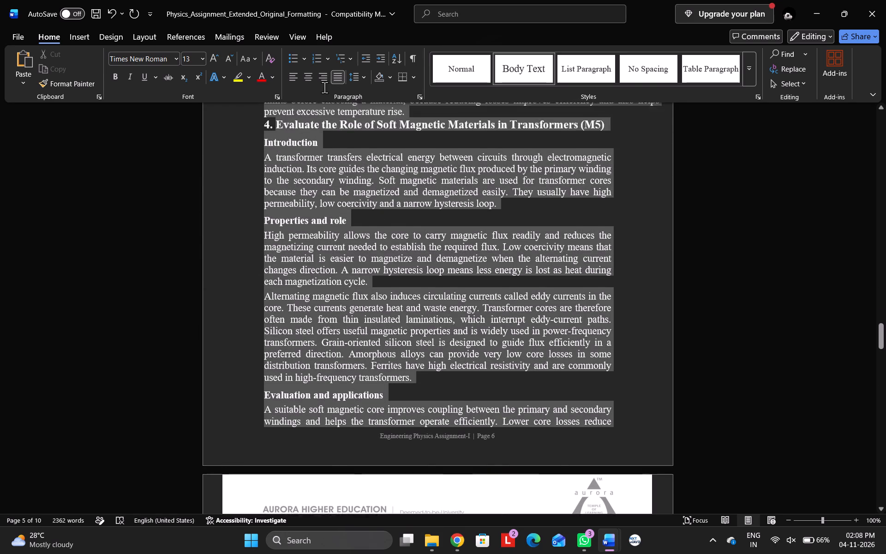
left_click_drag(324, 87, 267, 120)
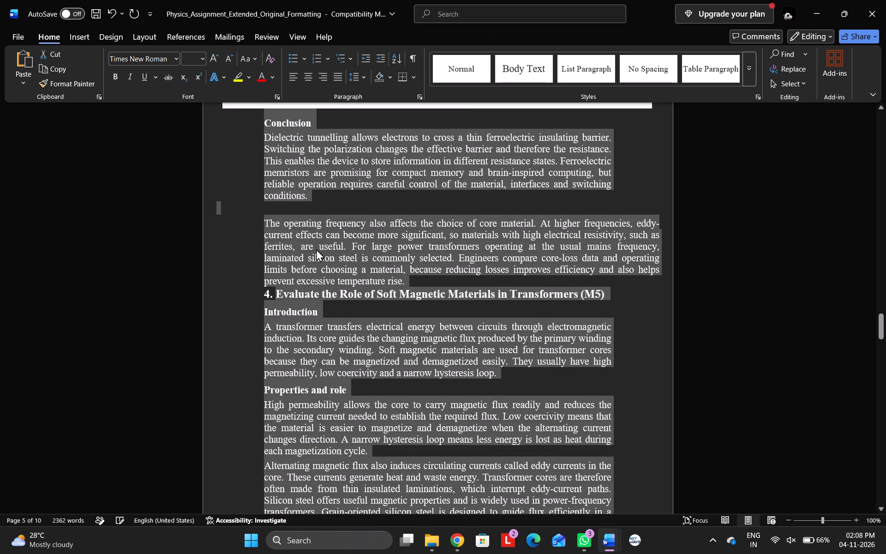
key("ctrl+x")
Paste the cut section on page 5 below "reduce reliability.", leaving two blank lines before it.
scroll(329, 280, "up", 7)
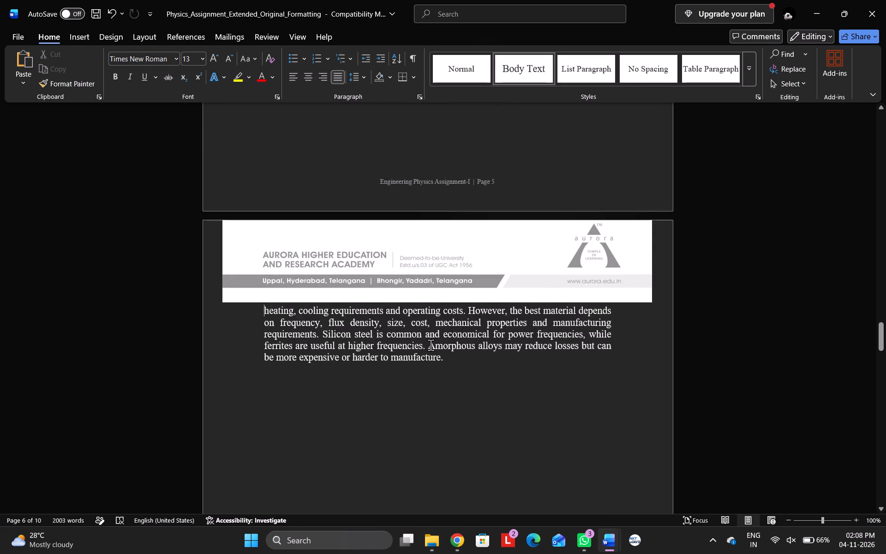
scroll(436, 371, "up", 16)
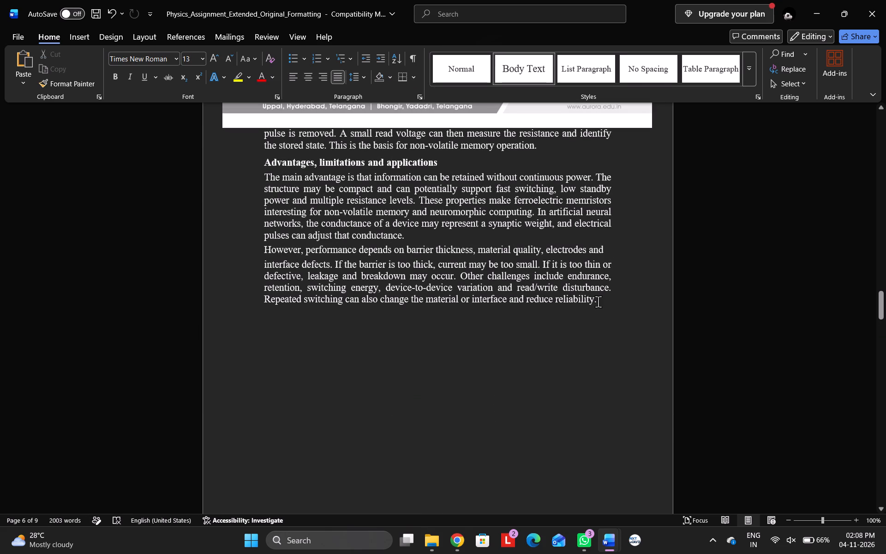
left_click(598, 301)
key("Return")
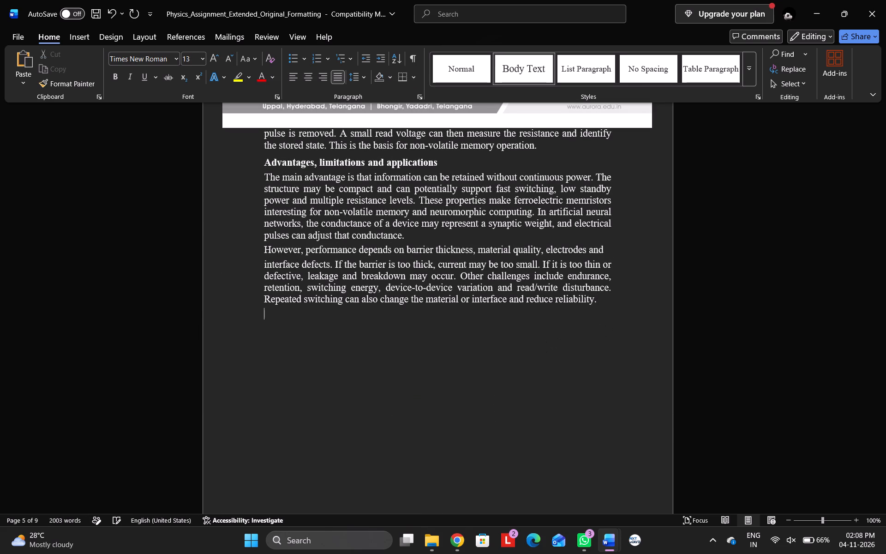
key("Return")
key("Return")
key("ctrl+v")
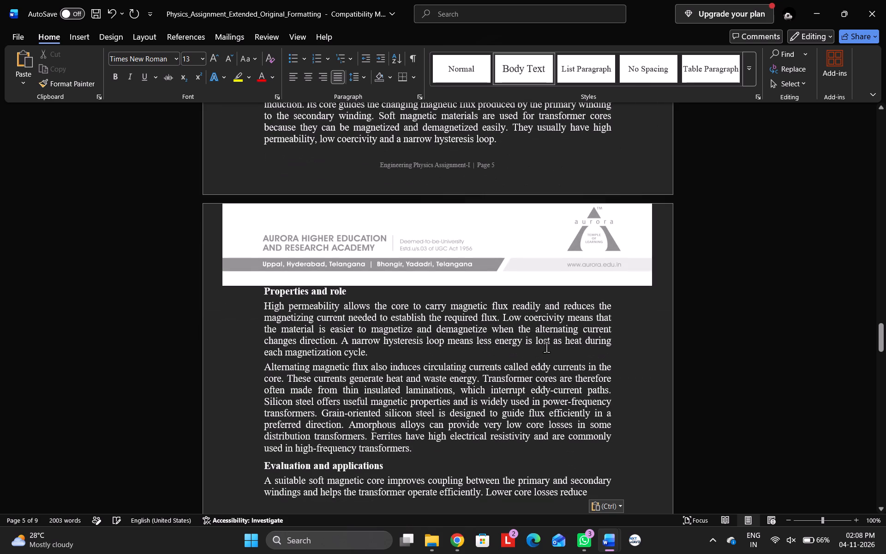
Cut the page 7 passage running from "heating, cooling requirements" to "harder to manufacture.".
scroll(502, 553, "down", 4)
scroll(439, 328, "down", 10)
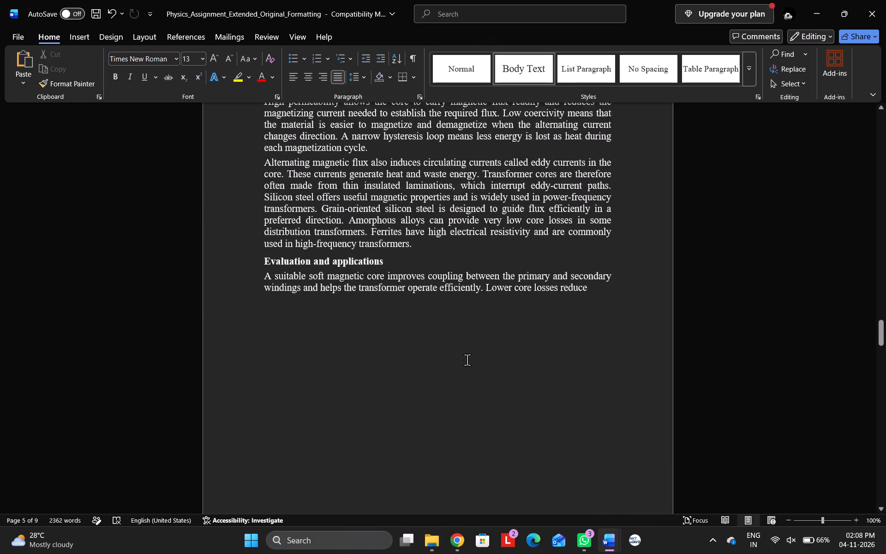
scroll(467, 360, "down", 15)
left_click_drag(461, 261, 458, 263)
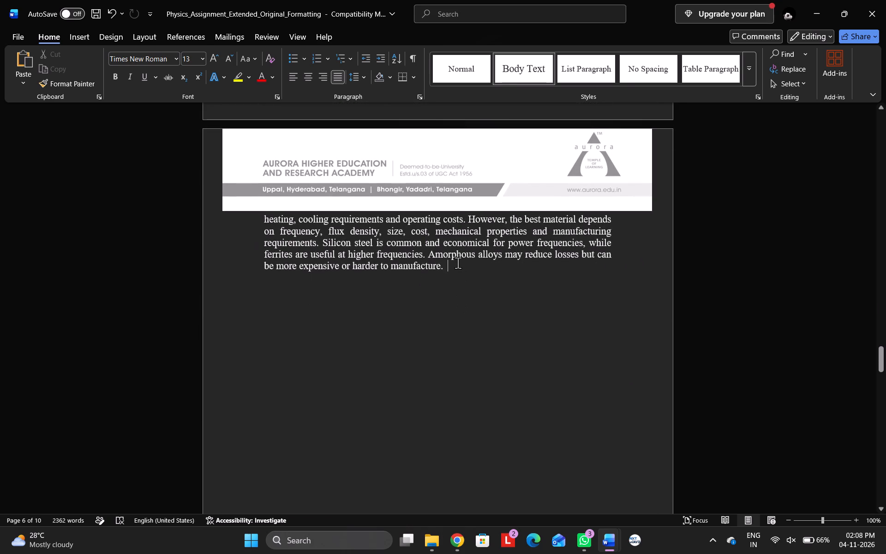
left_click_drag(458, 263, 256, 218)
key("ctrl+c")
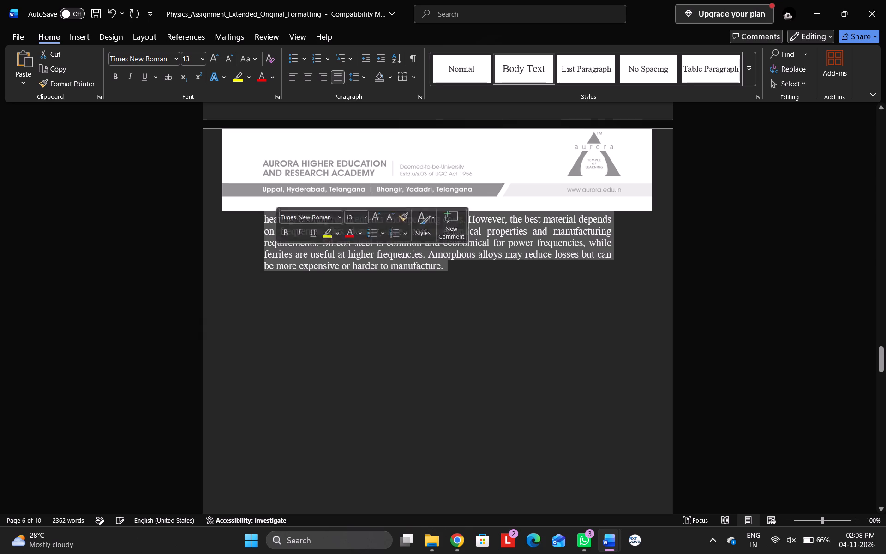
key("ctrl+x")
Paste the cut passage after "Lower core losses reduce" on page 6, separated by a space so the sentence continues.
scroll(343, 333, "up", 9)
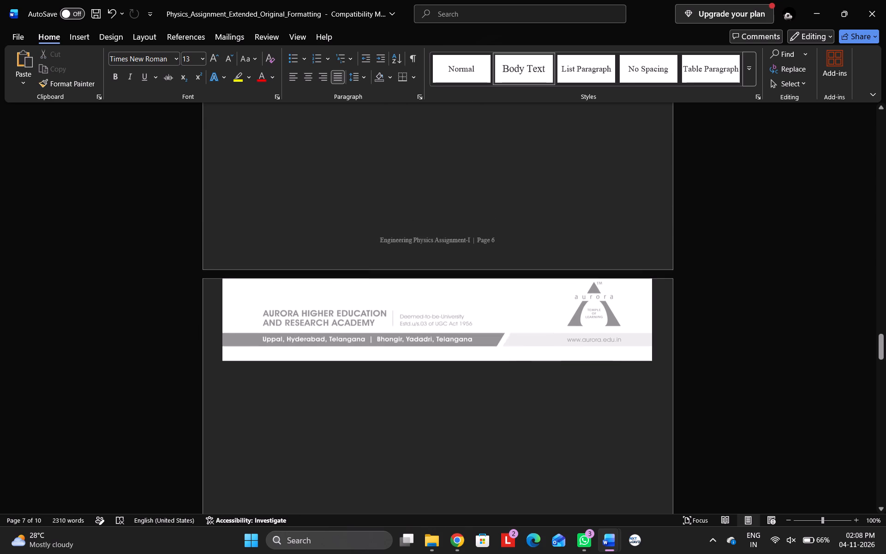
scroll(393, 287, "up", 3)
scroll(406, 362, "up", 6)
left_click(386, 361)
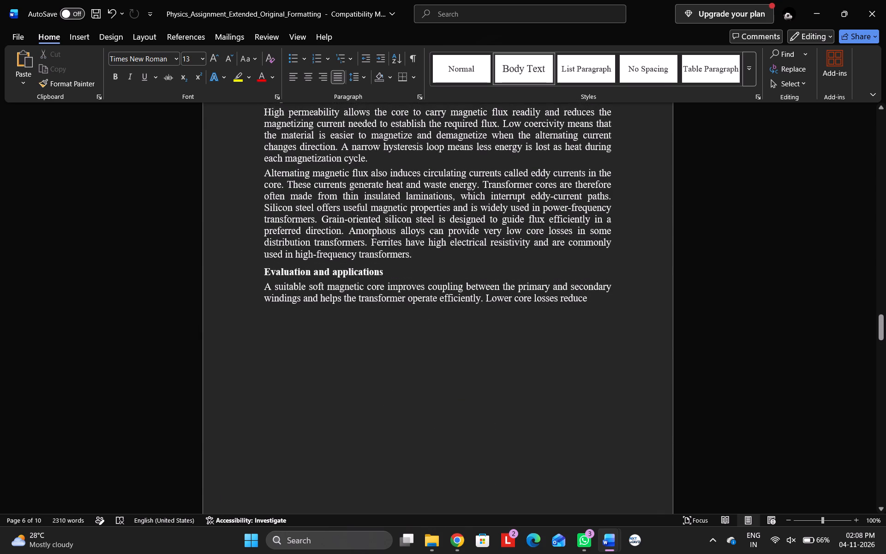
left_click(590, 304)
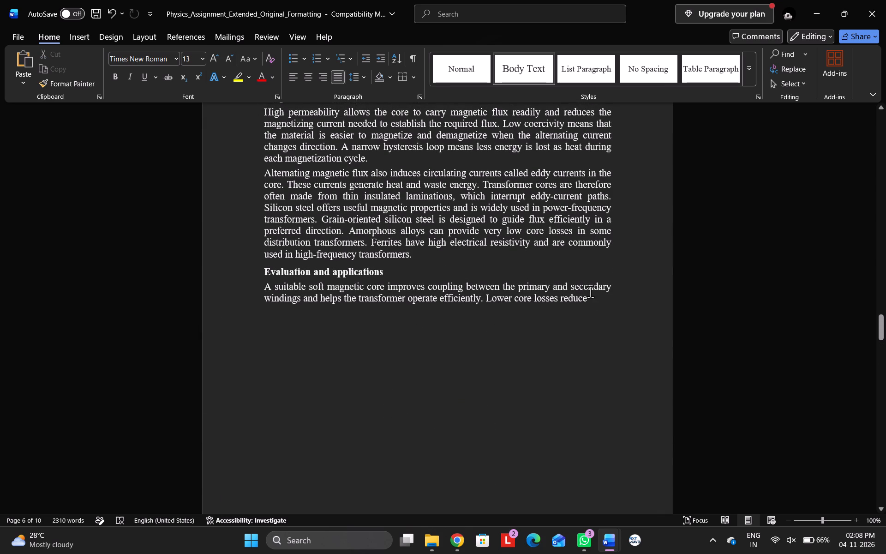
left_click(590, 292)
left_click(594, 304)
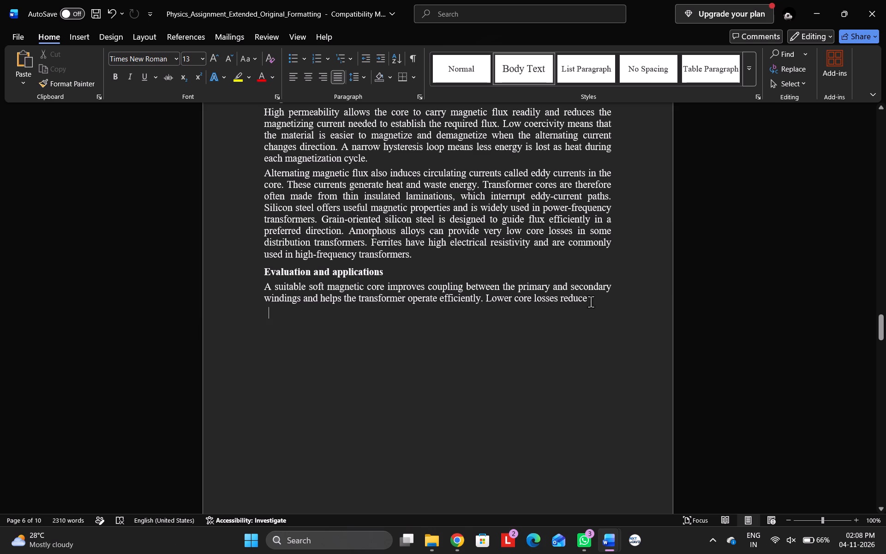
left_click(587, 300)
key("space")
key("ctrl+v")
Change the page 5 paragraph beginning "The operating frequency also affects" from justified to left-aligned.
scroll(515, 402, "down", 2)
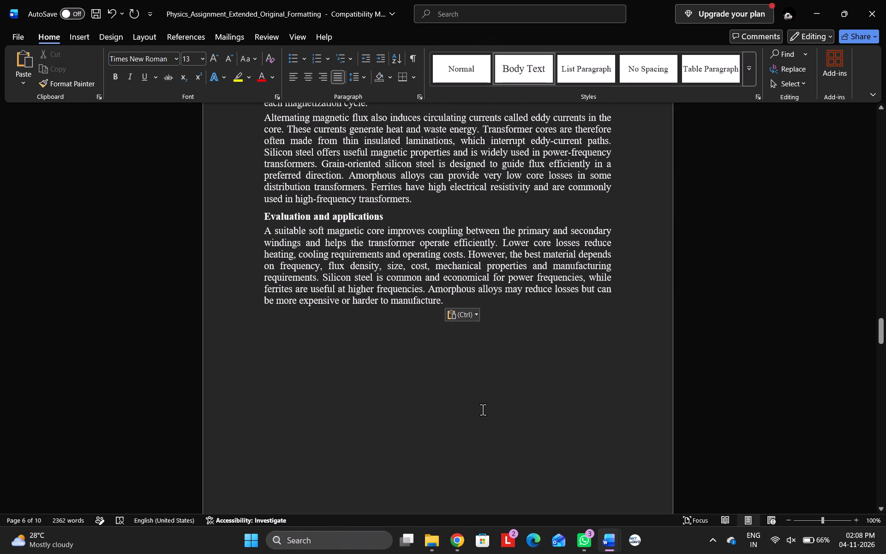
scroll(483, 409, "up", 17)
scroll(495, 403, "up", 4)
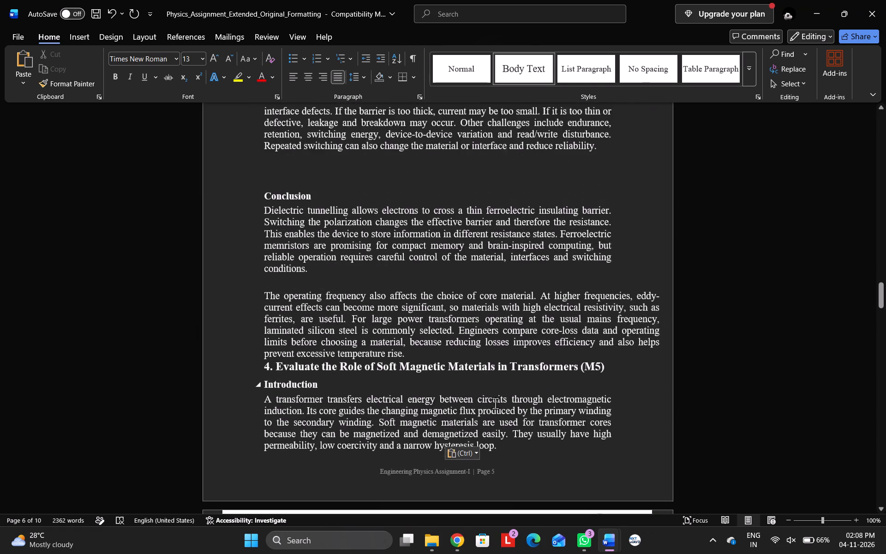
left_click_drag(261, 317, 405, 380)
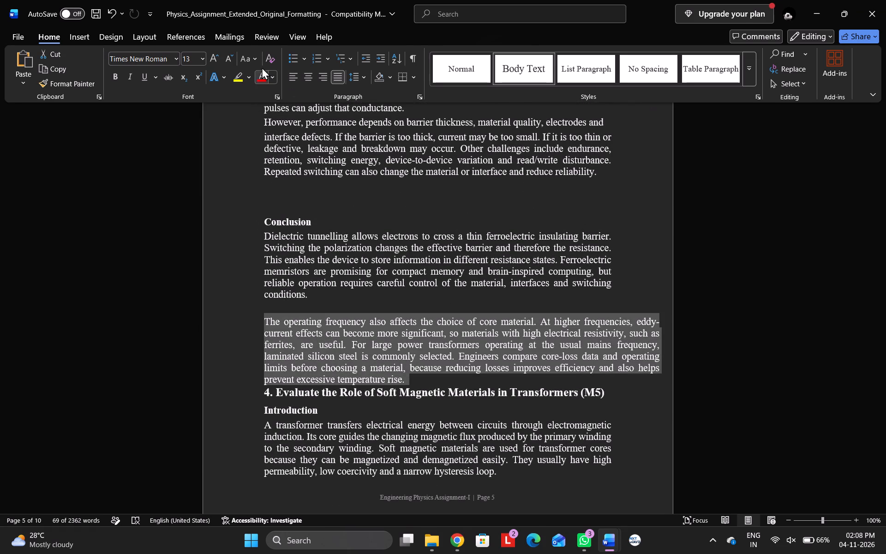
left_click(334, 72)
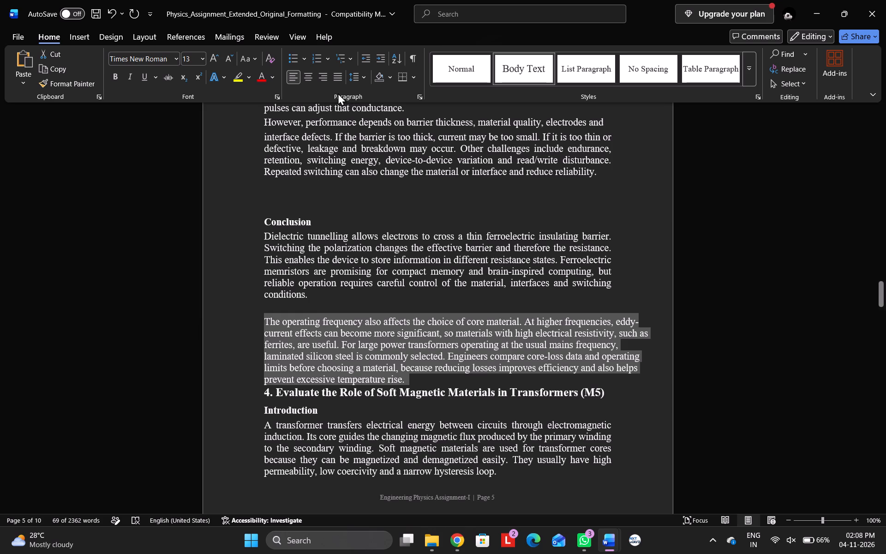
Justify the page 5 paragraph beginning "The operating frequency also affects".
left_click(338, 77)
left_click(115, 199)
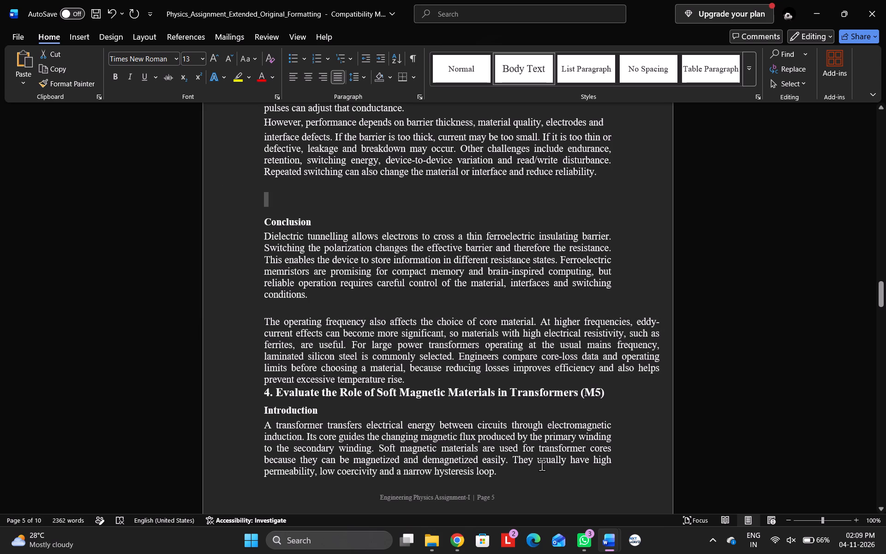
Insert a blank line after "prevent excessive temperature rise." so heading 4 is separated from the paragraph above.
scroll(539, 467, "down", 3)
scroll(477, 438, "down", 2)
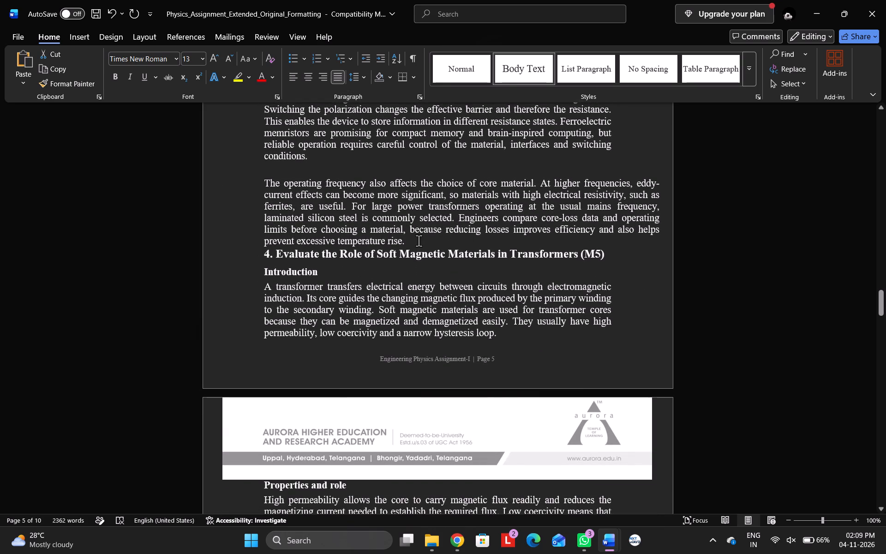
left_click(413, 245)
key("Return")
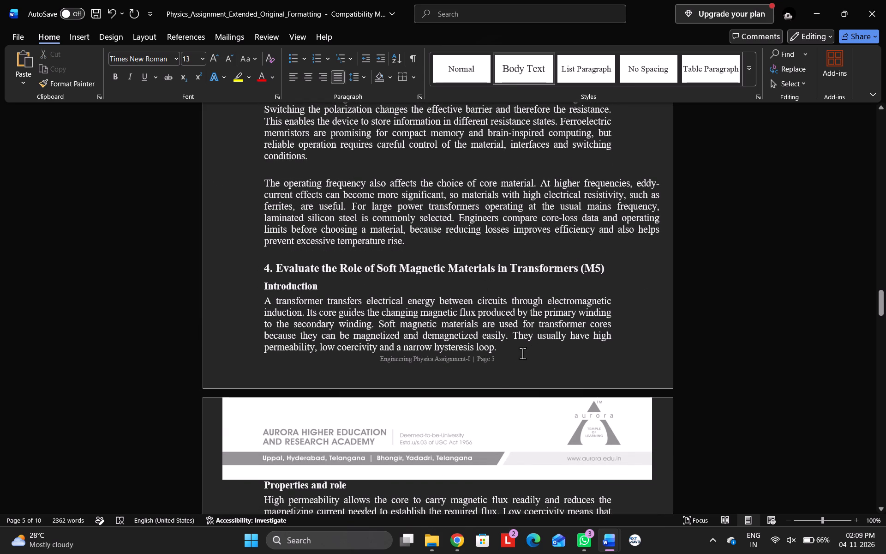
Remove the blank line left below "harder to manufacture." at the end of the page 6 text.
scroll(493, 380, "down", 6)
scroll(488, 399, "up", 3)
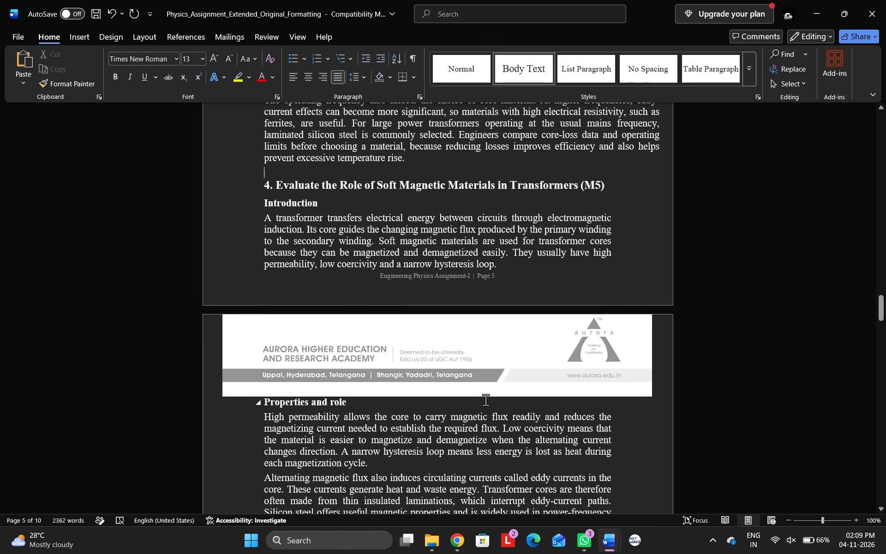
scroll(475, 403, "down", 15)
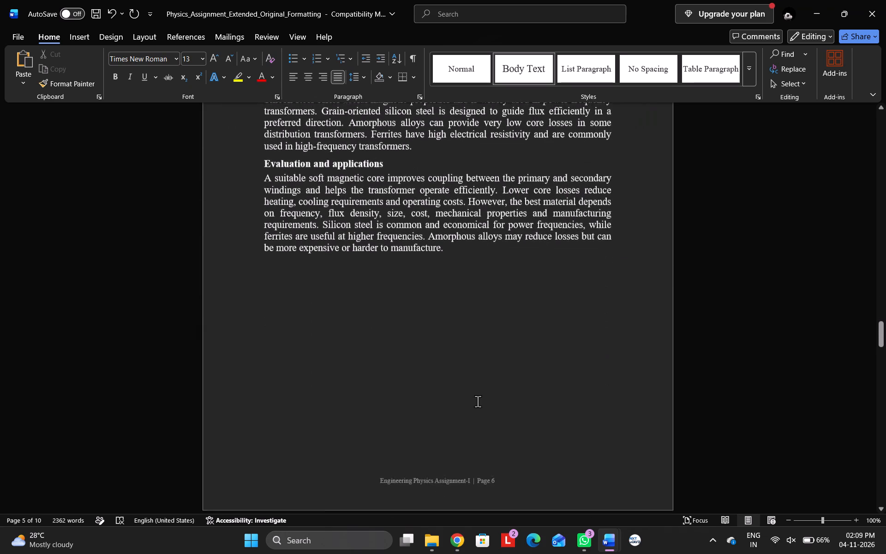
scroll(479, 403, "down", 17)
scroll(485, 379, "up", 10)
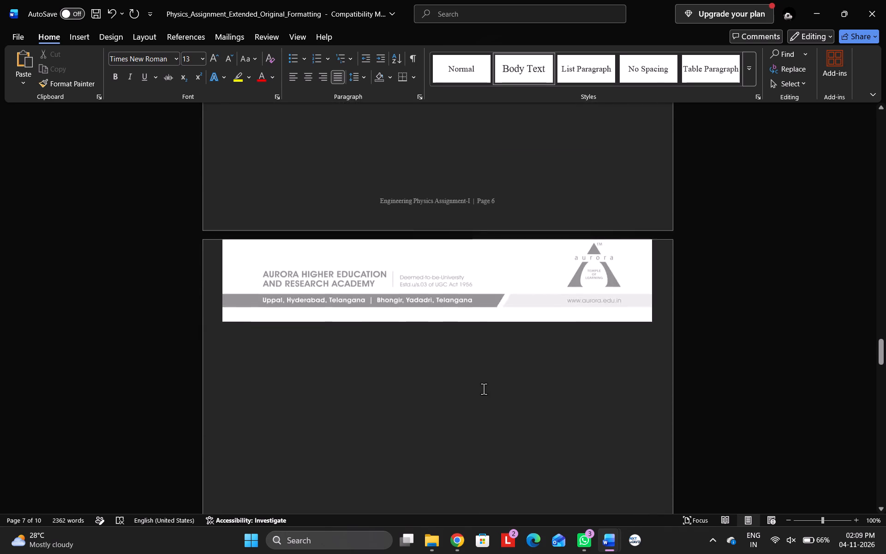
scroll(484, 389, "up", 4)
left_click_drag(427, 302, 427, 308)
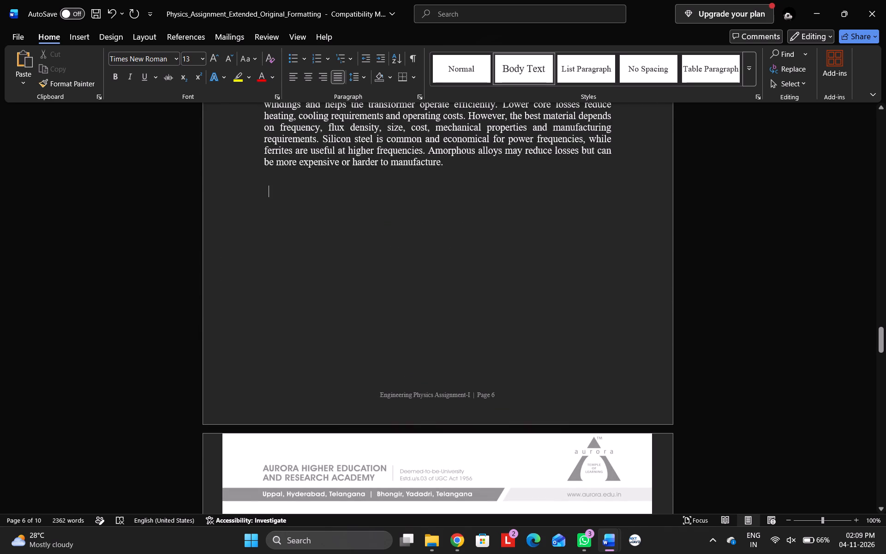
key("BackSpace")
key("BackSpace")
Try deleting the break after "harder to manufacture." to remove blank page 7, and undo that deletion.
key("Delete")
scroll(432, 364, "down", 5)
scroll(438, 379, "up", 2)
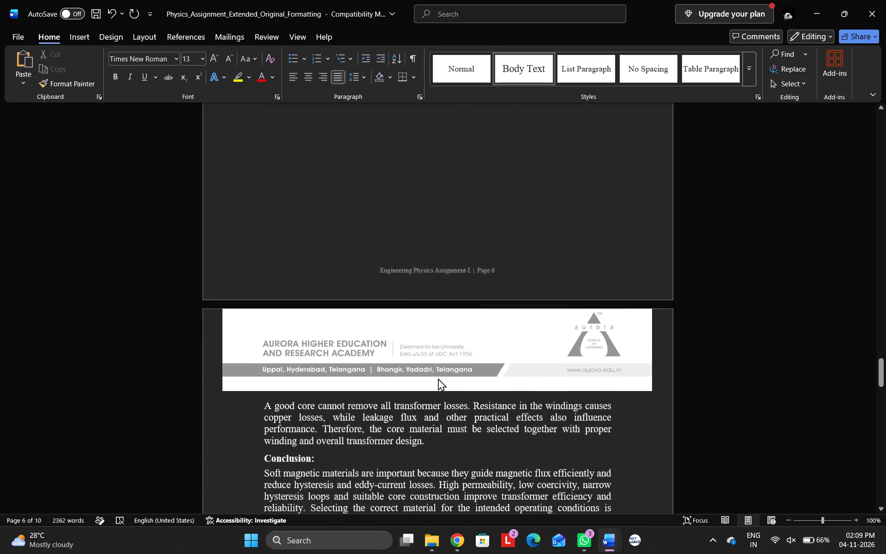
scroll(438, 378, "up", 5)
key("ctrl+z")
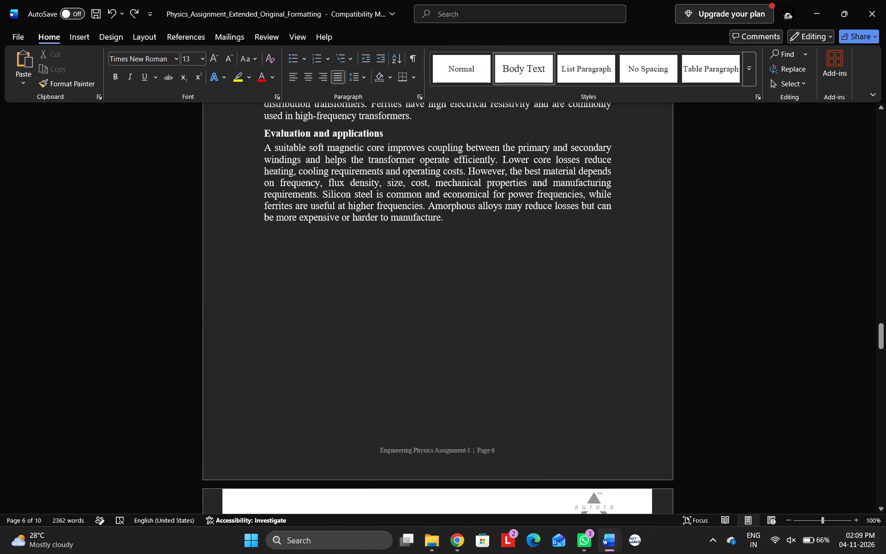
Examine the layout of pages 6 to 10, including the blank pages and the split comparative chart.
scroll(722, 476, "down", 13)
scroll(619, 484, "down", 6)
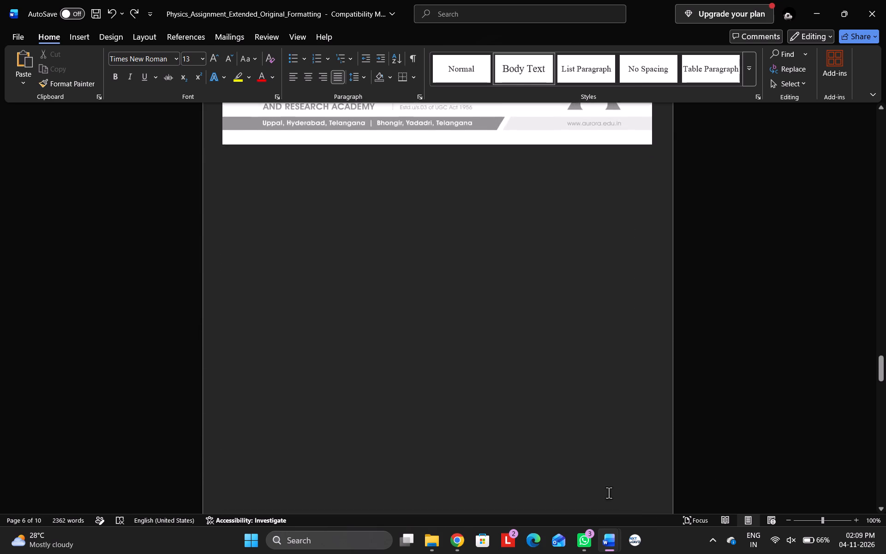
scroll(616, 486, "down", 20)
scroll(615, 497, "down", 6)
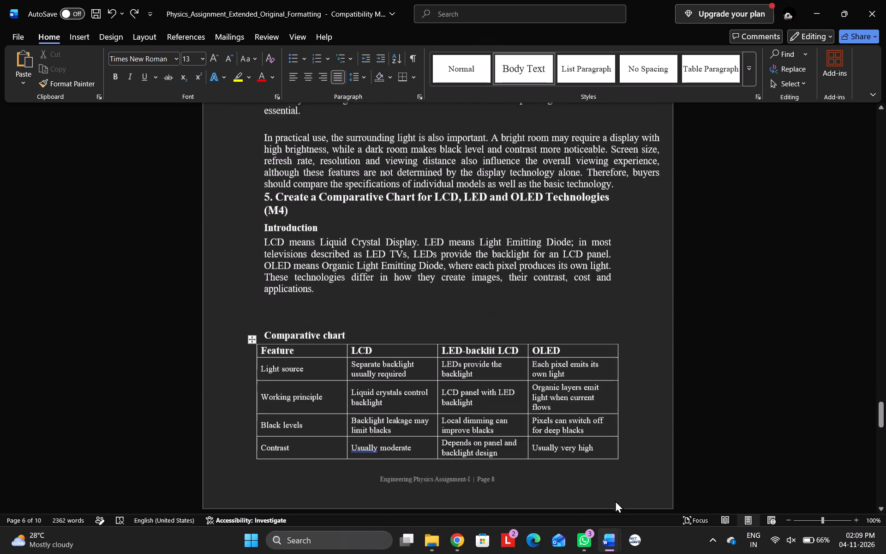
scroll(615, 500, "down", 19)
scroll(615, 502, "down", 7)
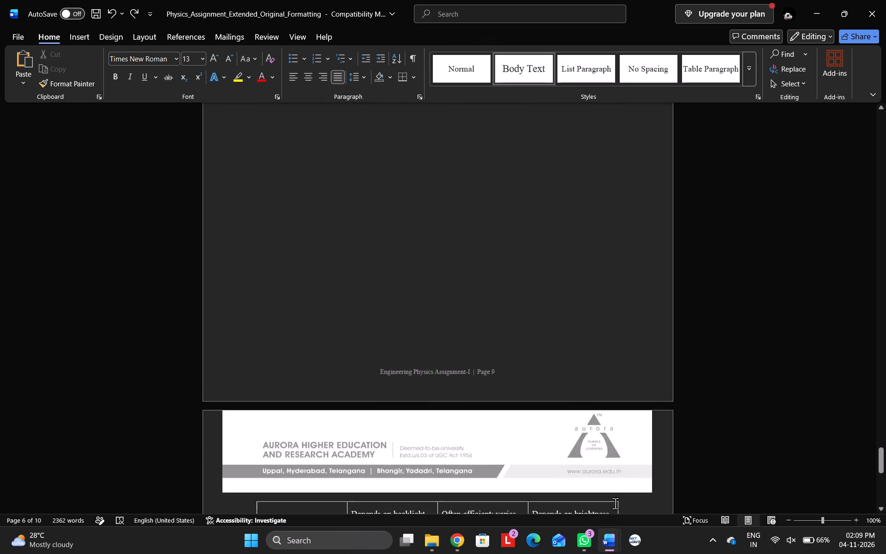
scroll(614, 505, "down", 11)
scroll(617, 506, "up", 13)
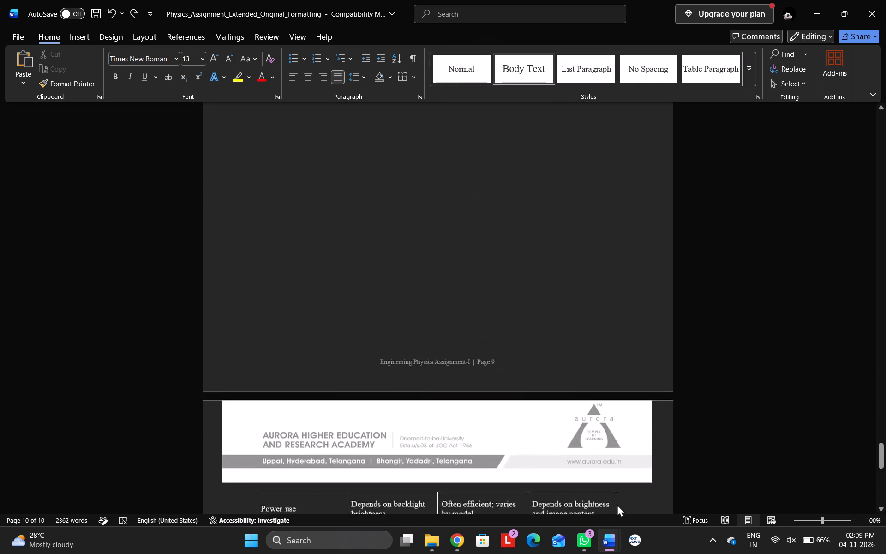
scroll(602, 492, "up", 7)
scroll(560, 466, "up", 14)
scroll(563, 474, "up", 10)
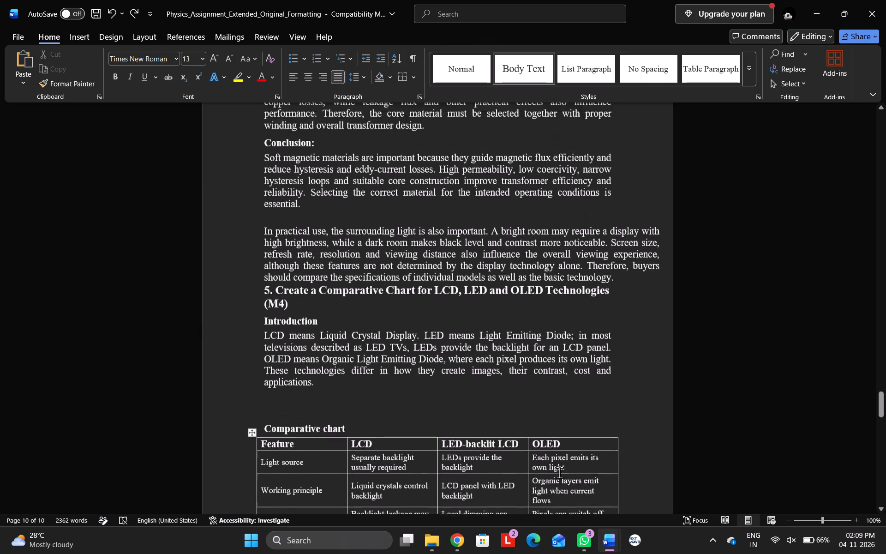
scroll(559, 472, "up", 19)
scroll(561, 474, "up", 11)
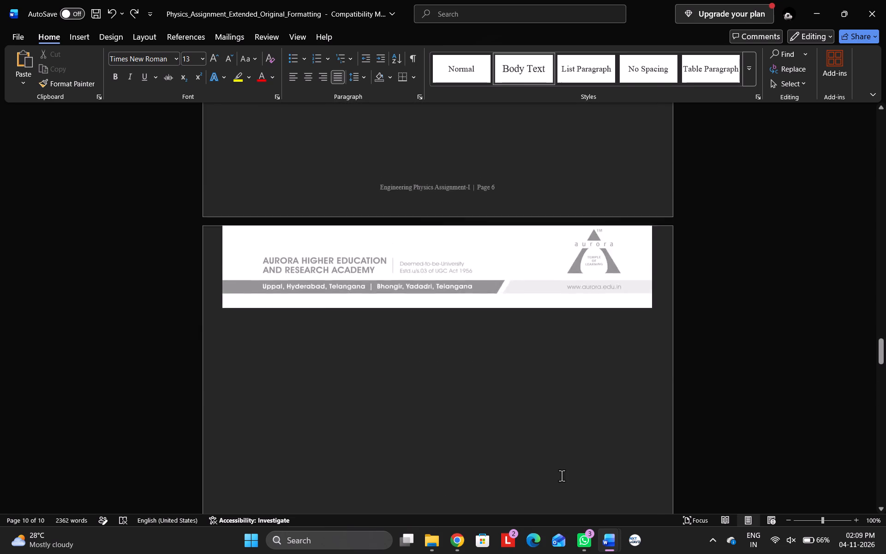
scroll(562, 476, "up", 3)
Delete the break after "harder to manufacture." on page 6 to remove the blank page 7.
left_click(497, 345)
left_click(502, 335)
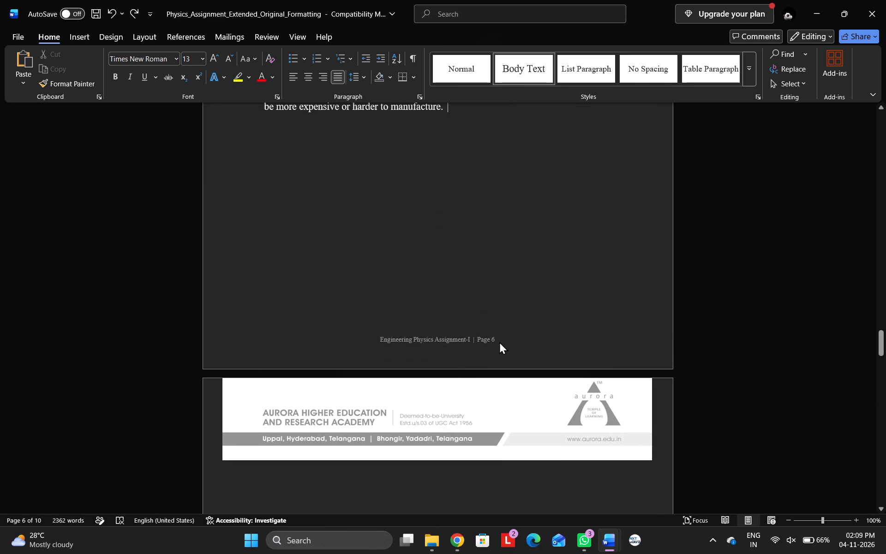
left_click(407, 292)
left_click(443, 291)
left_click(577, 327)
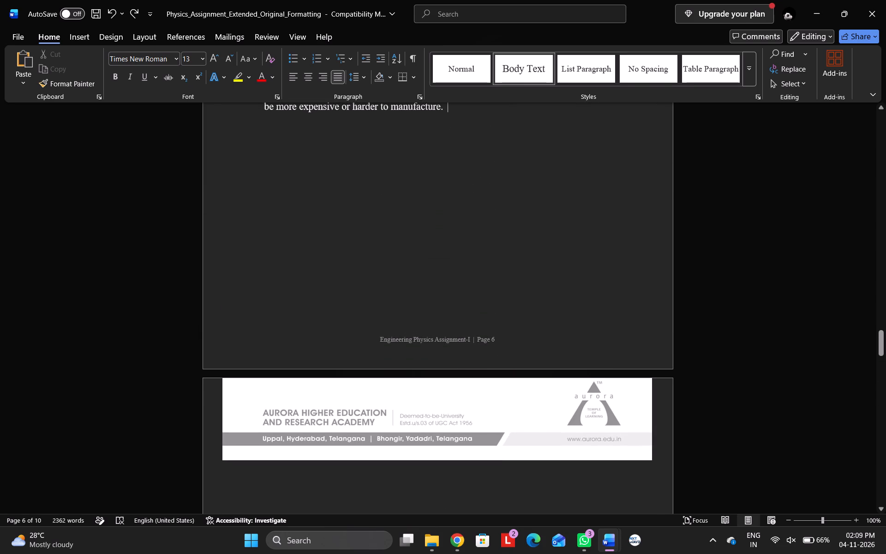
double_click(586, 335)
left_click(588, 337)
left_click(617, 339)
key("Right")
scroll(519, 283, "up", 5)
left_click(507, 345)
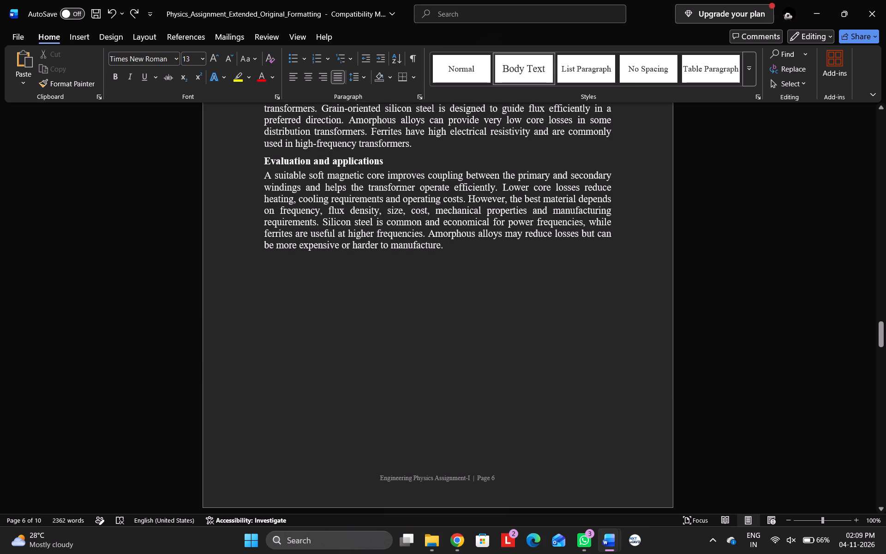
key("Right")
left_click(448, 328)
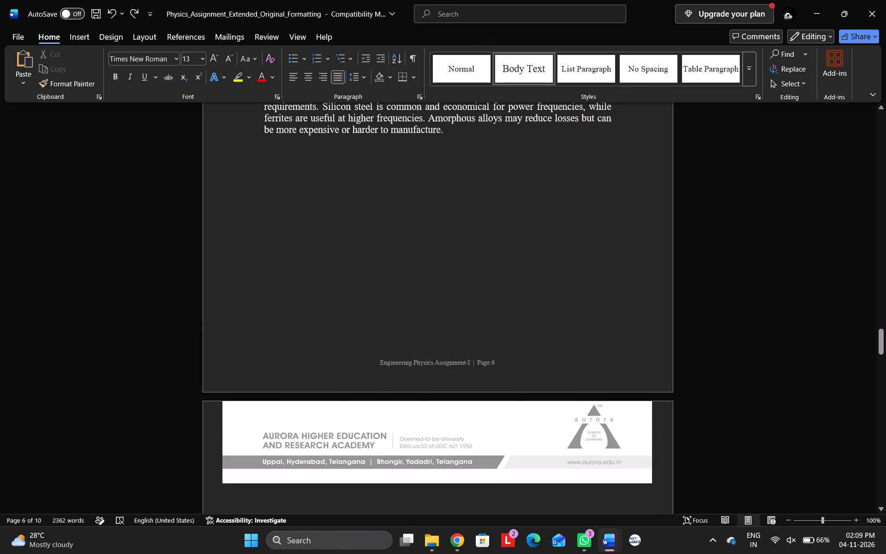
key("Delete")
Cut the page 7 text from "A good core cannot remove" through the section 5 introduction ending "cost and applications.".
scroll(456, 351, "down", 4)
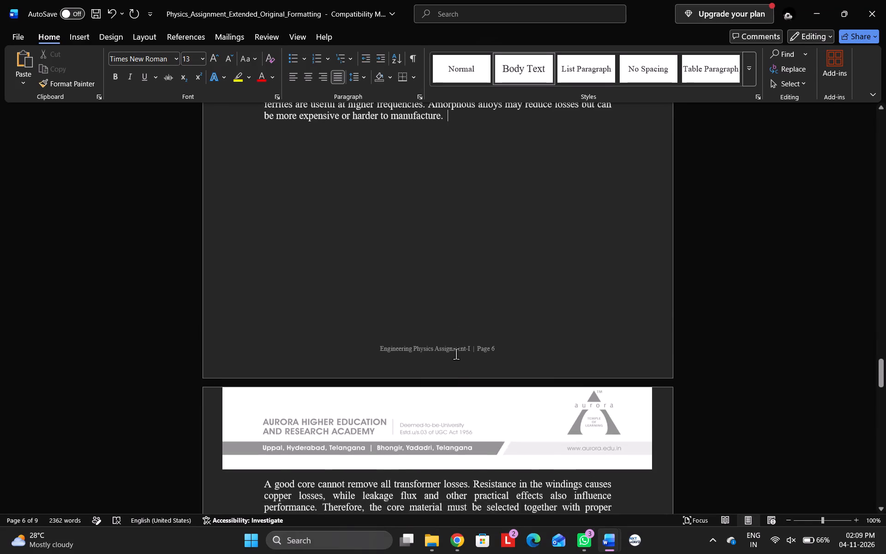
scroll(456, 354, "down", 13)
scroll(451, 367, "up", 3)
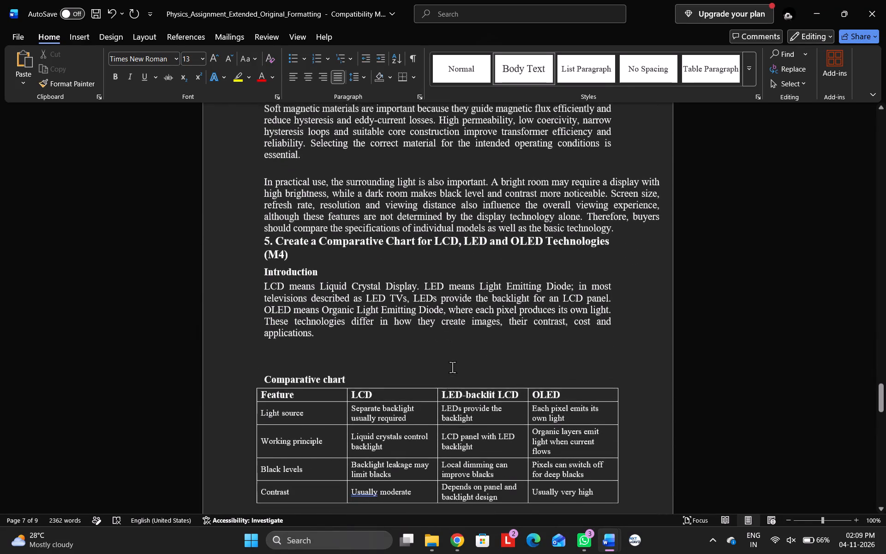
scroll(452, 367, "up", 18)
scroll(480, 353, "down", 6)
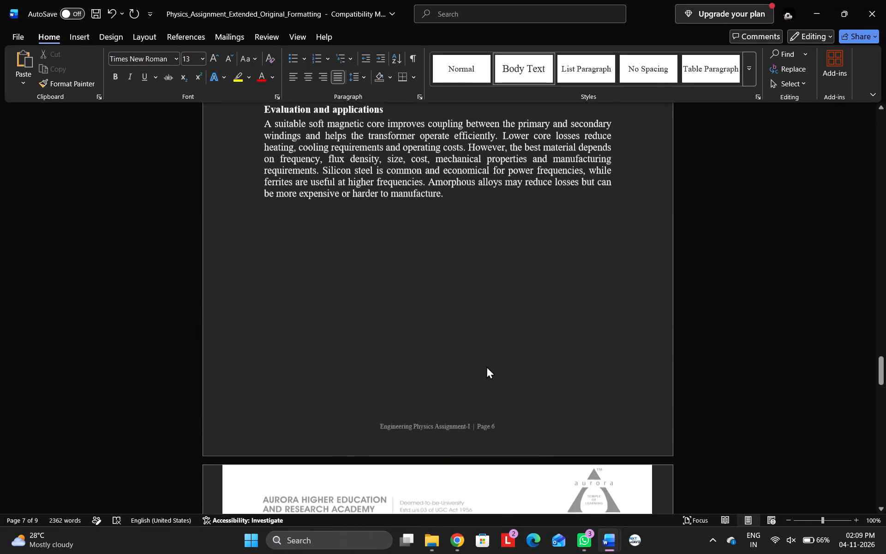
scroll(482, 367, "down", 12)
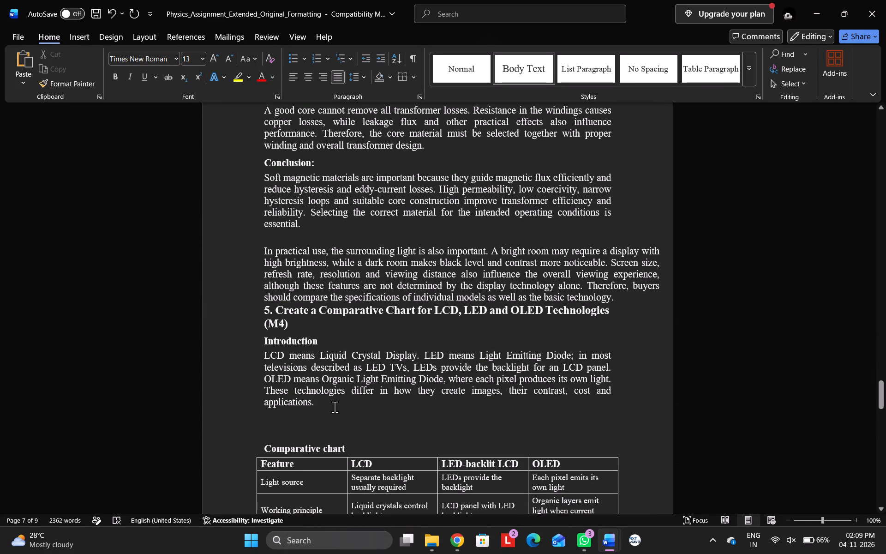
left_click_drag(331, 408, 219, 86)
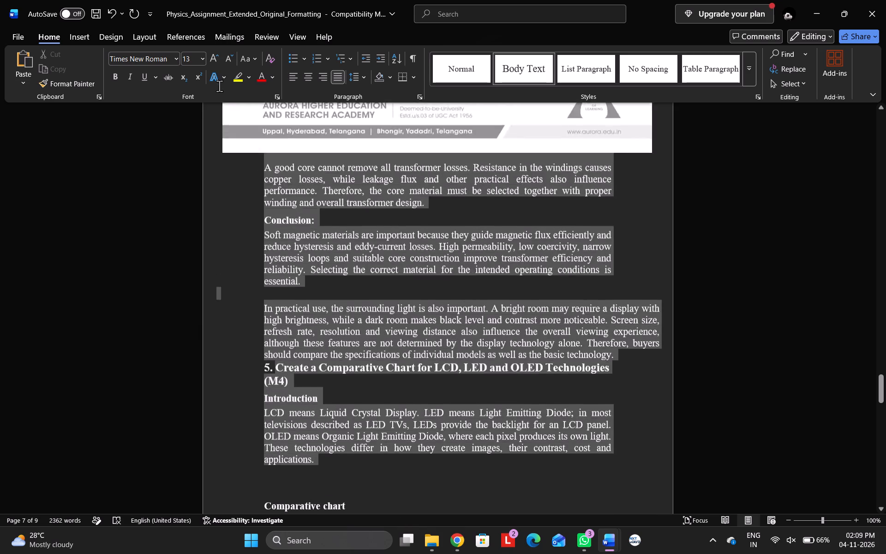
left_click_drag(219, 86, 242, 264)
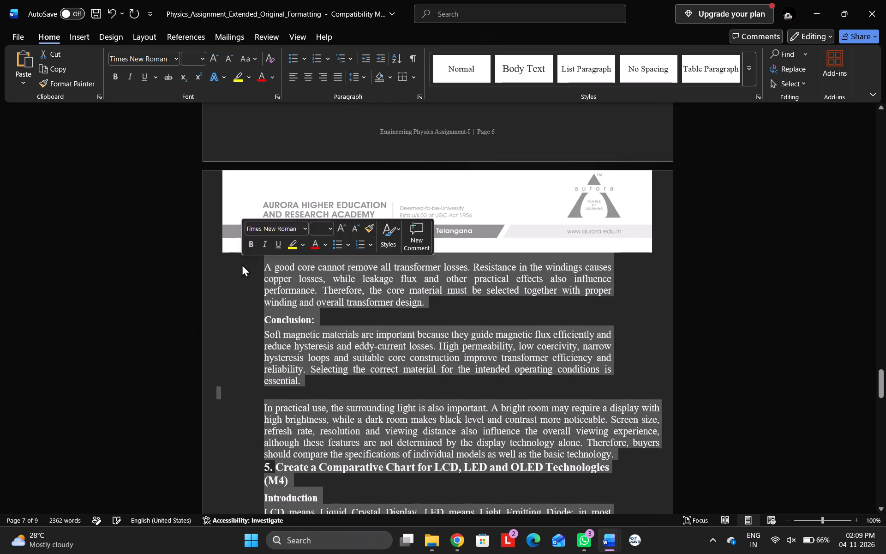
key("ctrl+x")
Paste the cut text on page 6 below "harder to manufacture.", adding two line breaks before it.
scroll(374, 295, "up", 5)
scroll(515, 272, "up", 7)
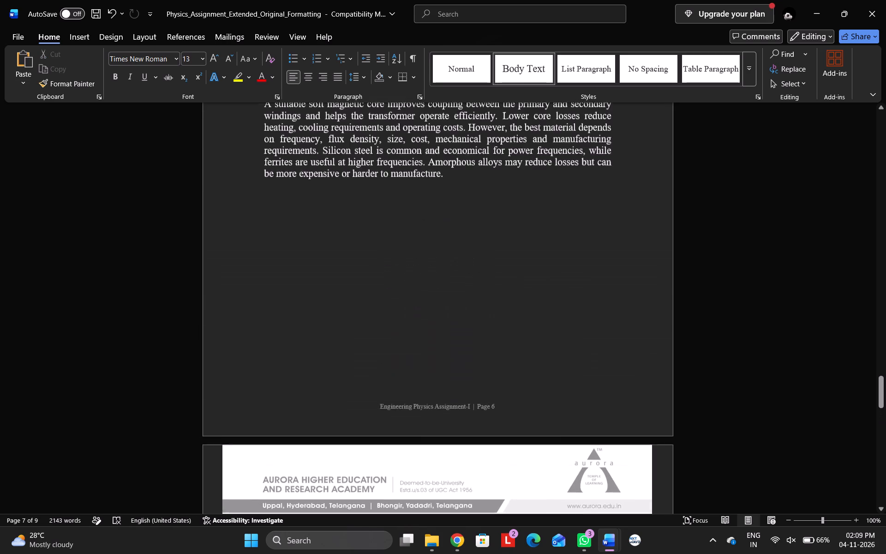
left_click(457, 240)
key("Return")
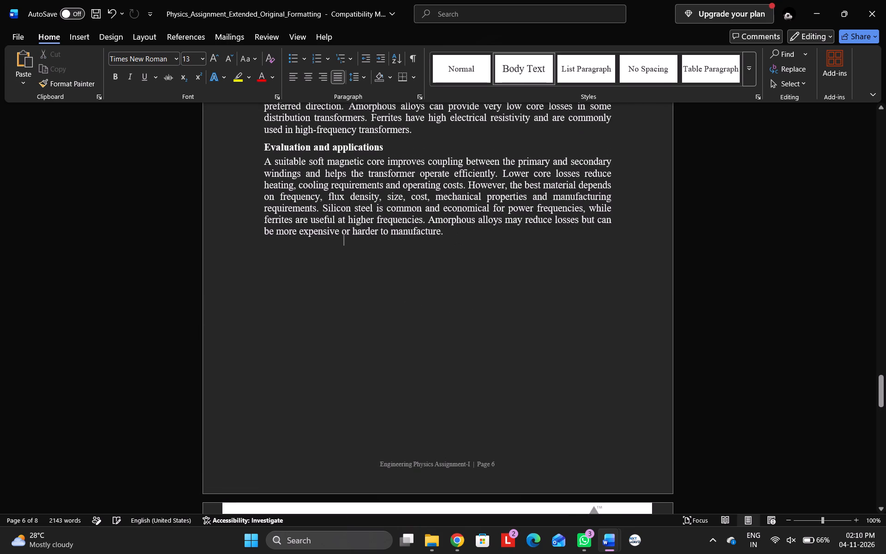
key("Return")
key("ctrl+v")
Examine the pasted text's flow across pages 6 and 7 and the comparative chart's layout on page 8.
scroll(496, 240, "down", 2)
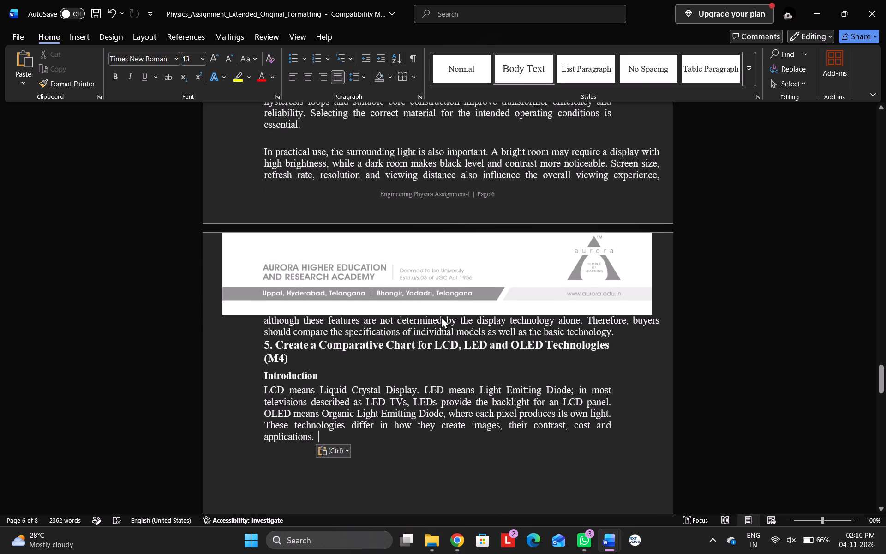
scroll(442, 329, "up", 4)
scroll(445, 335, "down", 6)
scroll(445, 340, "up", 19)
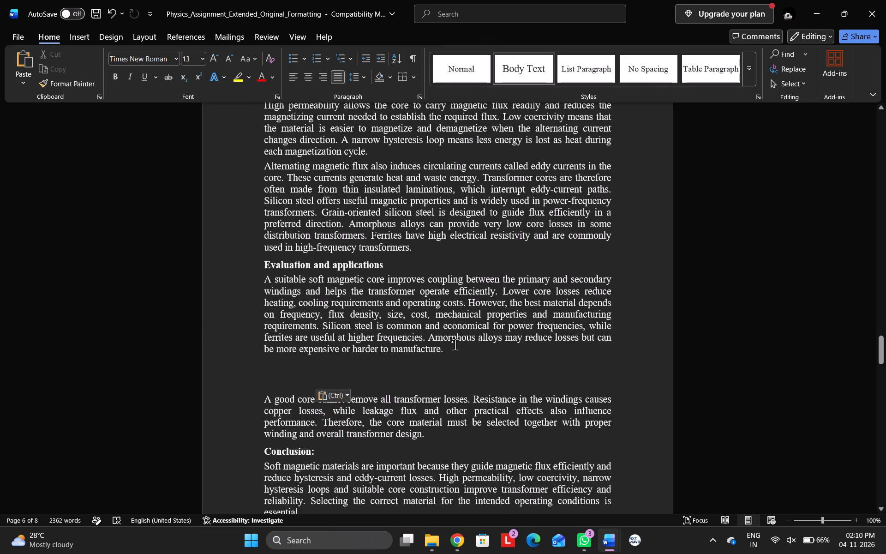
scroll(455, 344, "up", 11)
scroll(456, 347, "down", 15)
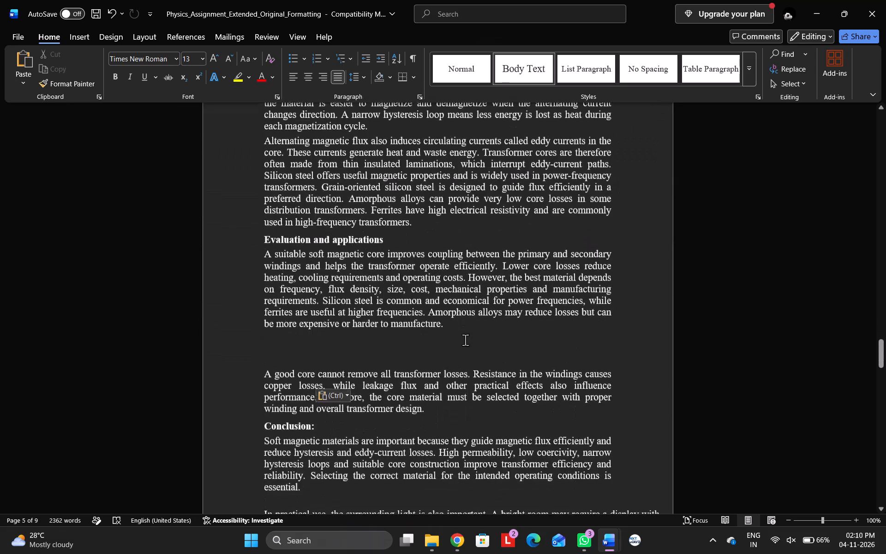
scroll(465, 347, "down", 19)
scroll(463, 370, "down", 7)
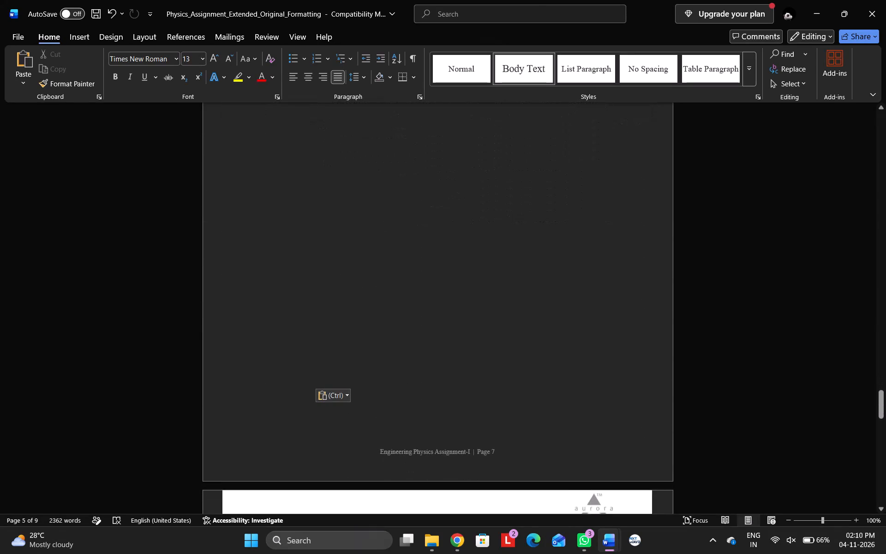
scroll(464, 376, "down", 20)
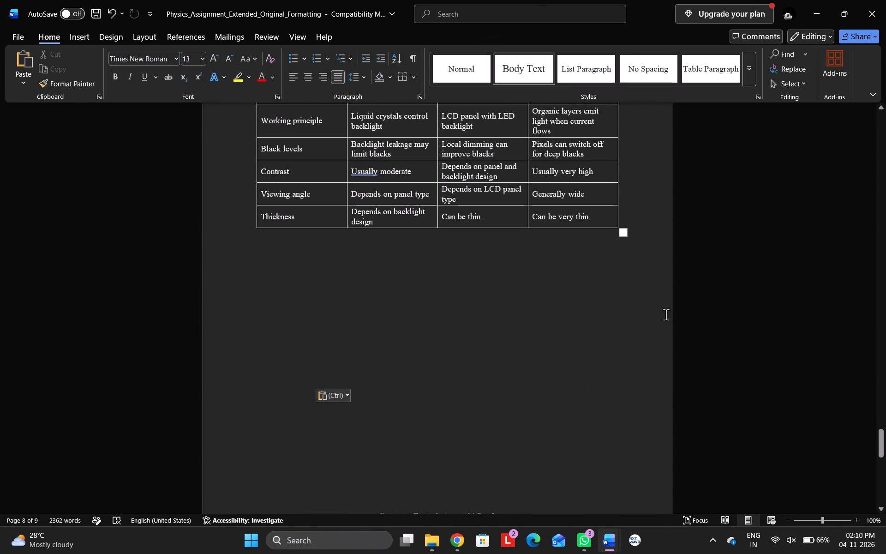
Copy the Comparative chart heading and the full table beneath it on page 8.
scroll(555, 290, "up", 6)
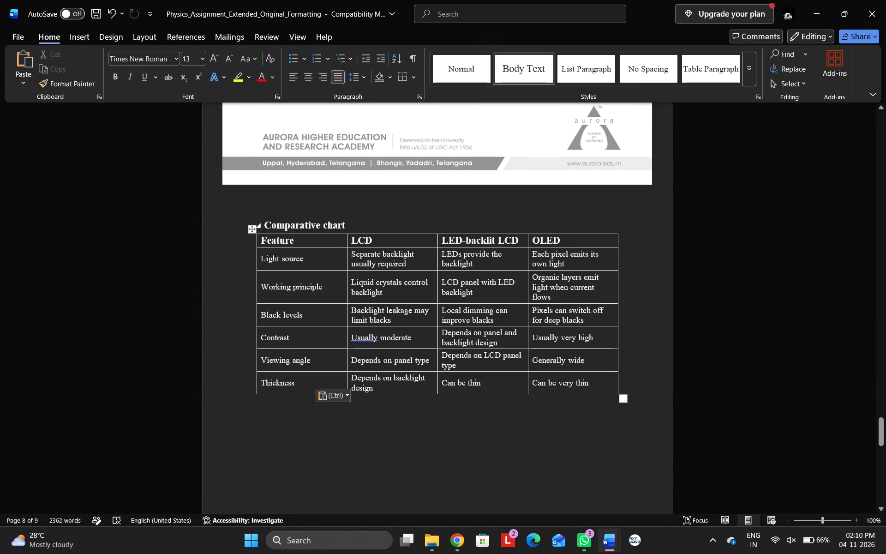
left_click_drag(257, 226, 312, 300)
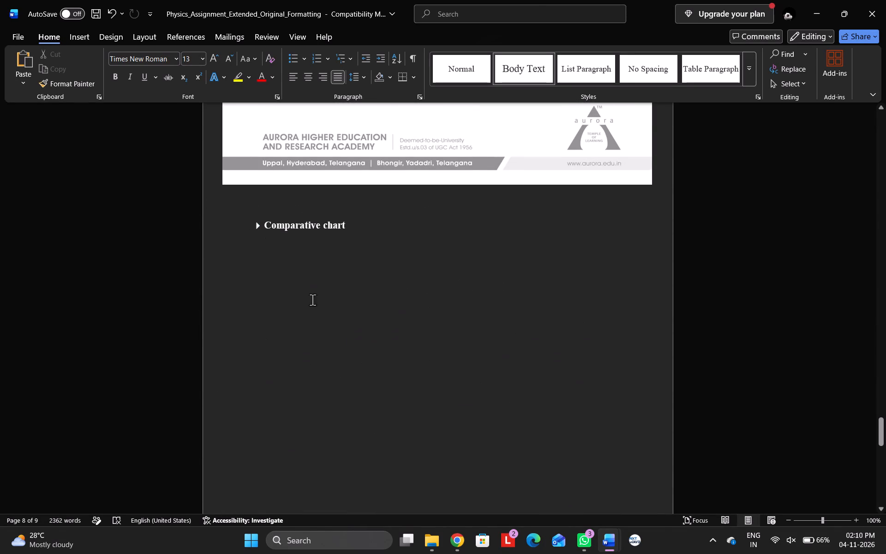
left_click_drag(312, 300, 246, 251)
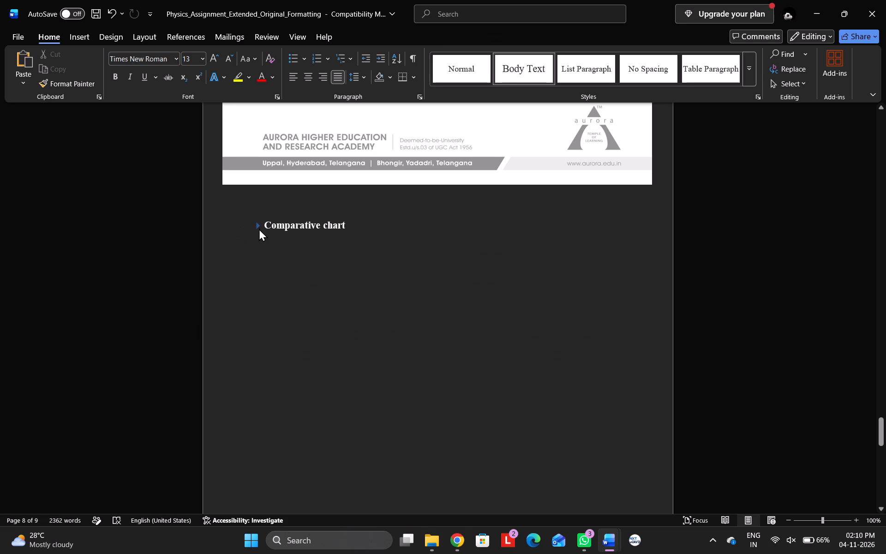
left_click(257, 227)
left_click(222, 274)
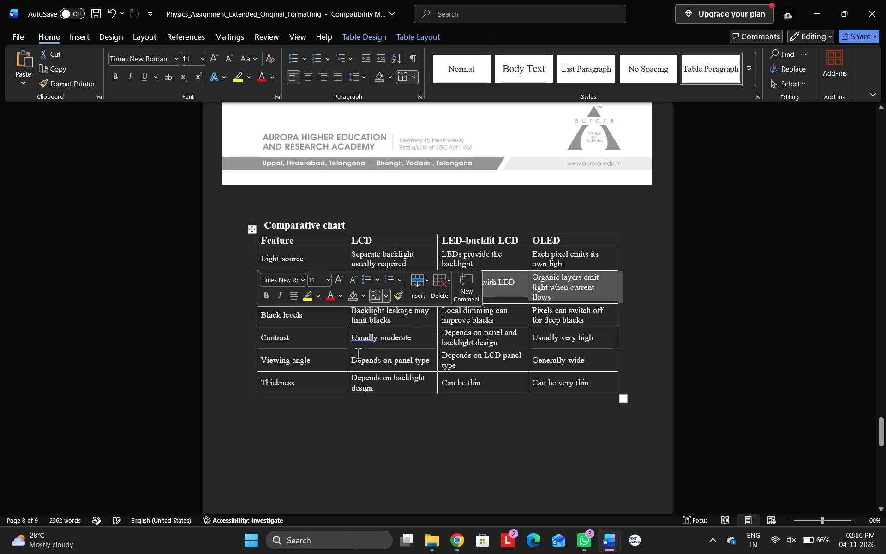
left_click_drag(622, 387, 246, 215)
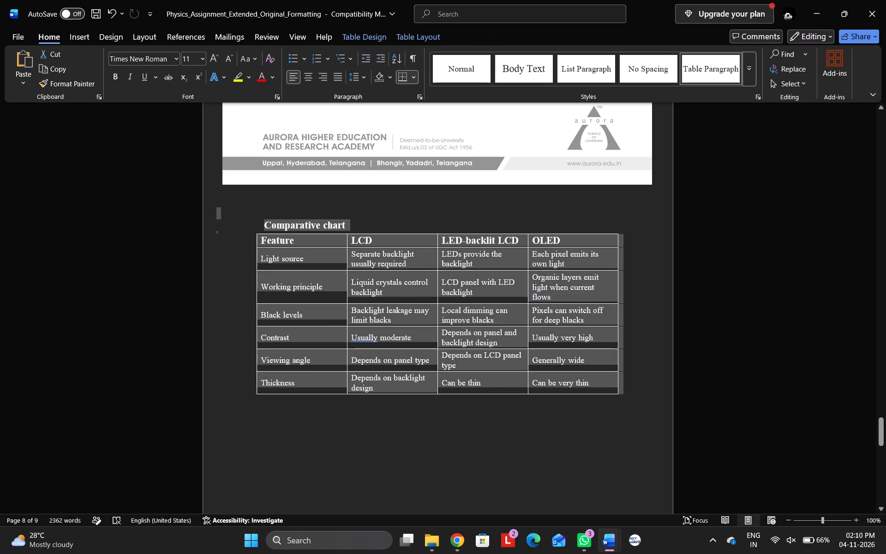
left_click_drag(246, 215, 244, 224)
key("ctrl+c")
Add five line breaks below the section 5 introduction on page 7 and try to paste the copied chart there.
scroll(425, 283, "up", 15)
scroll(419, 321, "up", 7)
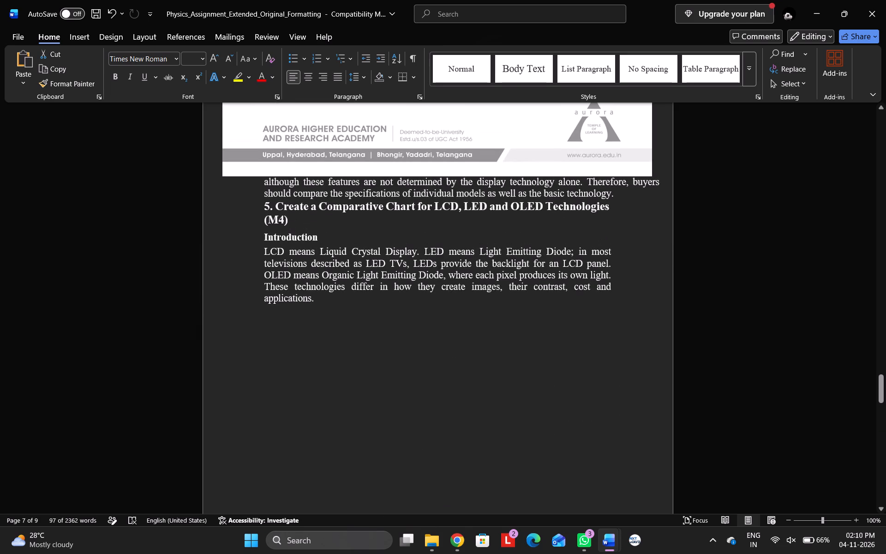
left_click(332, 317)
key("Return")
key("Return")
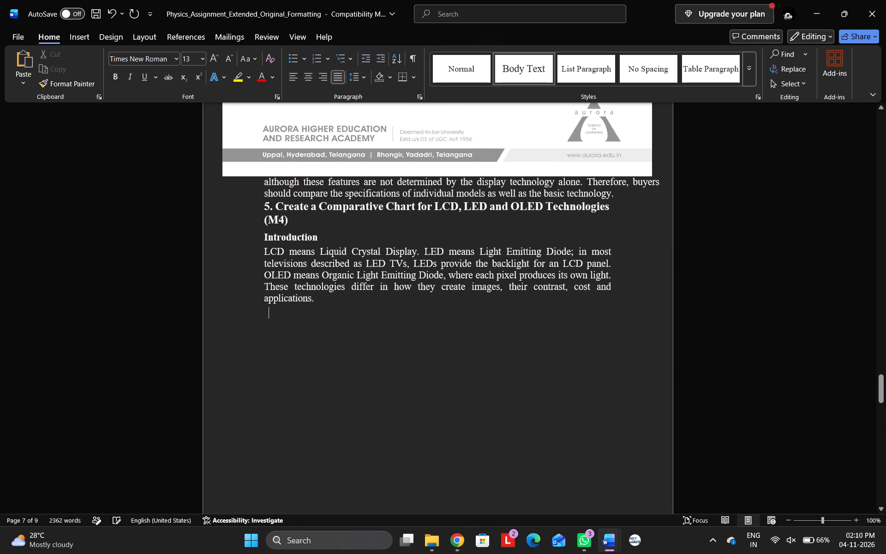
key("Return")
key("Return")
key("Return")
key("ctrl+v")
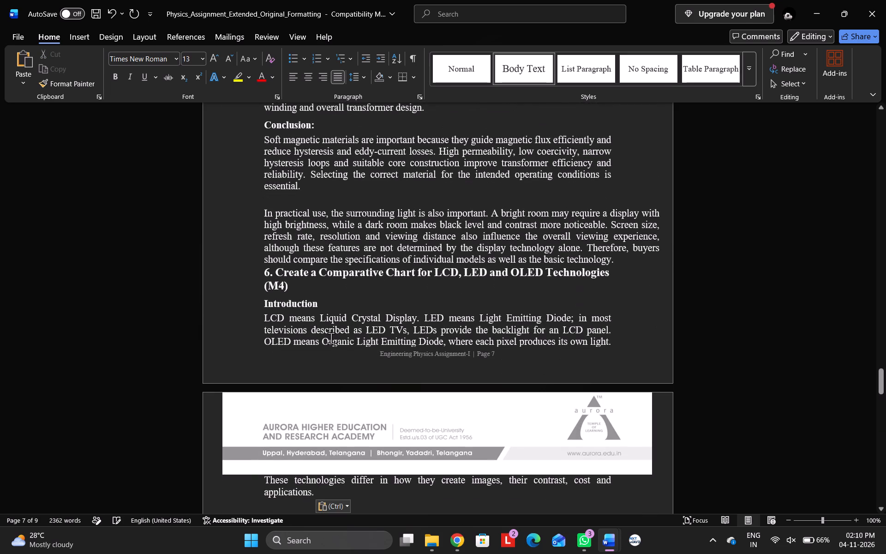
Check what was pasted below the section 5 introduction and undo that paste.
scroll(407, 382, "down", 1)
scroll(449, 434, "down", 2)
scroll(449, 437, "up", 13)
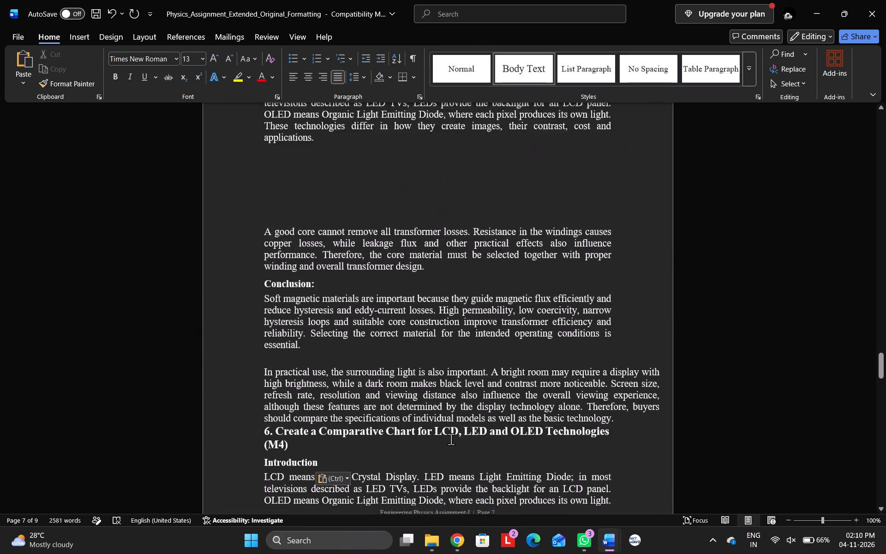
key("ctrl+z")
Cut the Comparative chart heading and its table, from the Feature row through the Thickness row, from page 8.
scroll(427, 457, "up", 11)
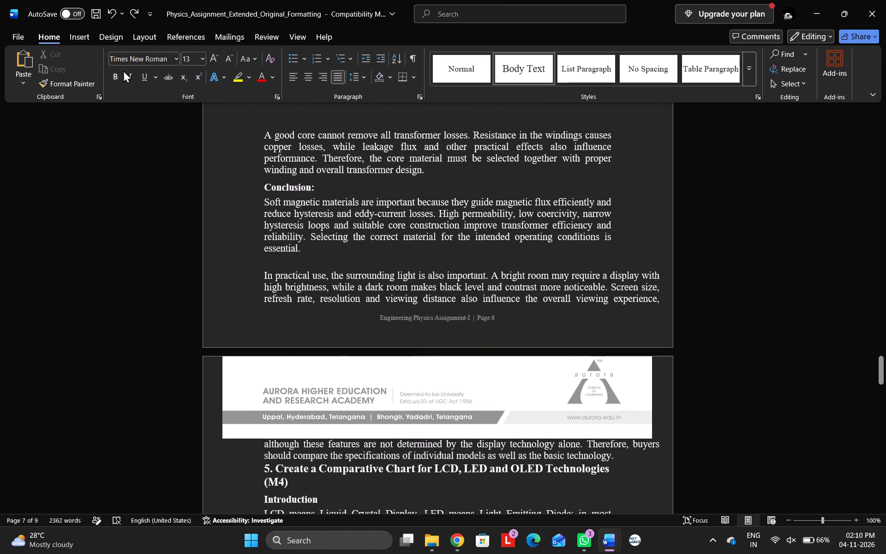
scroll(340, 299, "down", 8)
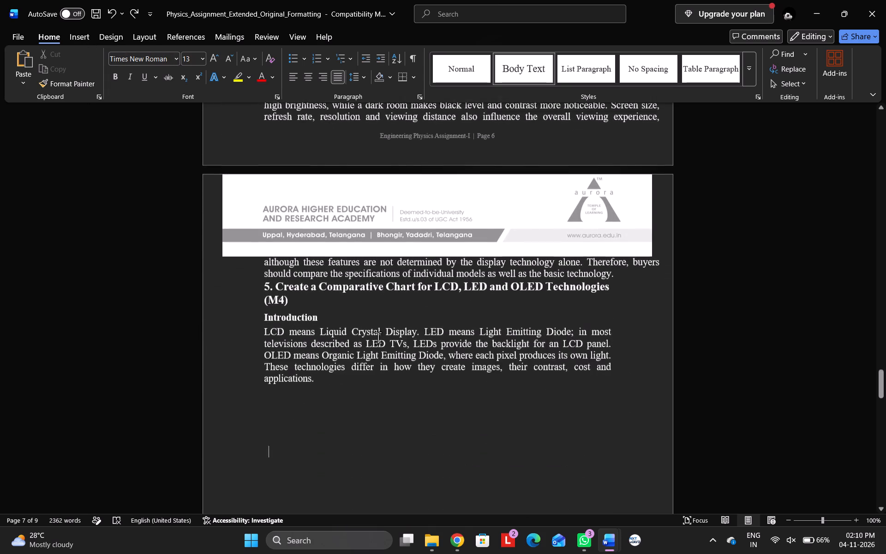
scroll(378, 337, "down", 17)
scroll(379, 340, "down", 7)
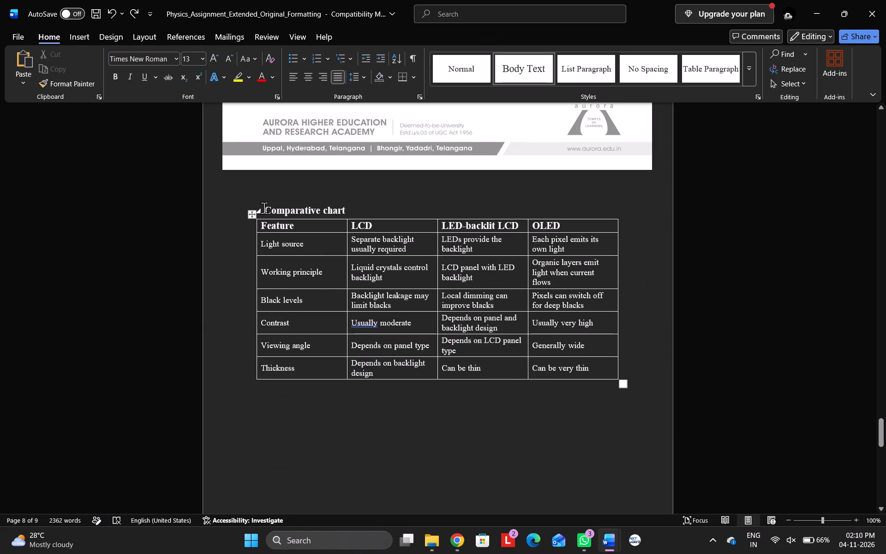
left_click_drag(264, 208, 437, 393)
key("ctrl+x")
scroll(439, 390, "up", 5)
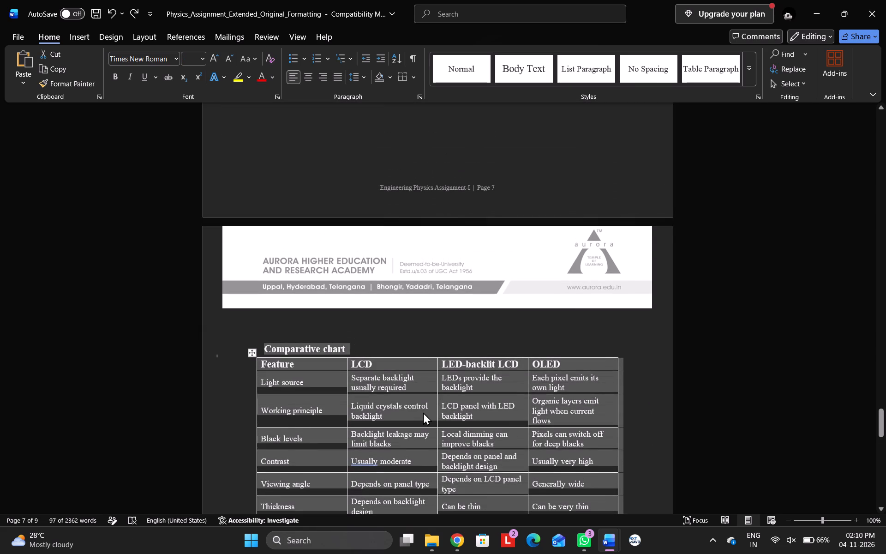
key("ctrl+x")
Paste the cut chart on page 7, one blank line below the introduction ending "cost and applications.".
scroll(405, 416, "up", 7)
scroll(395, 378, "up", 8)
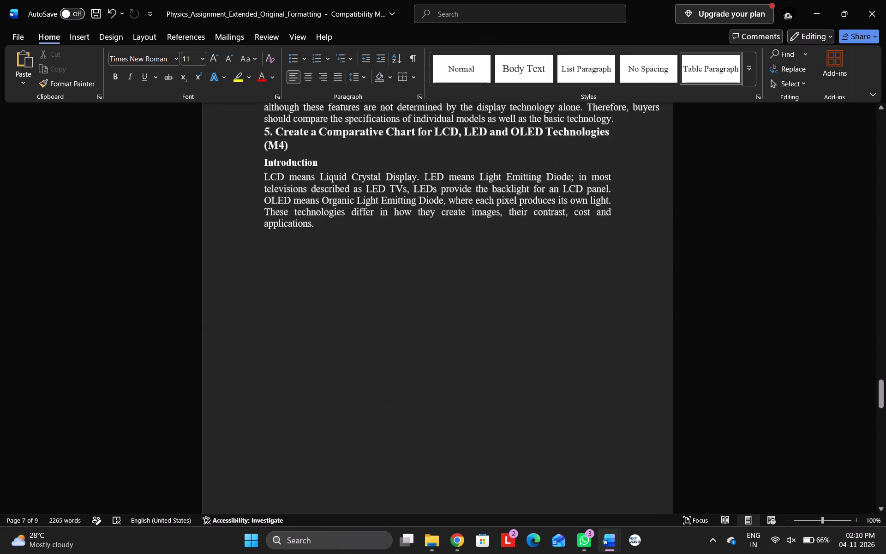
scroll(383, 387, "up", 3)
left_click(331, 332)
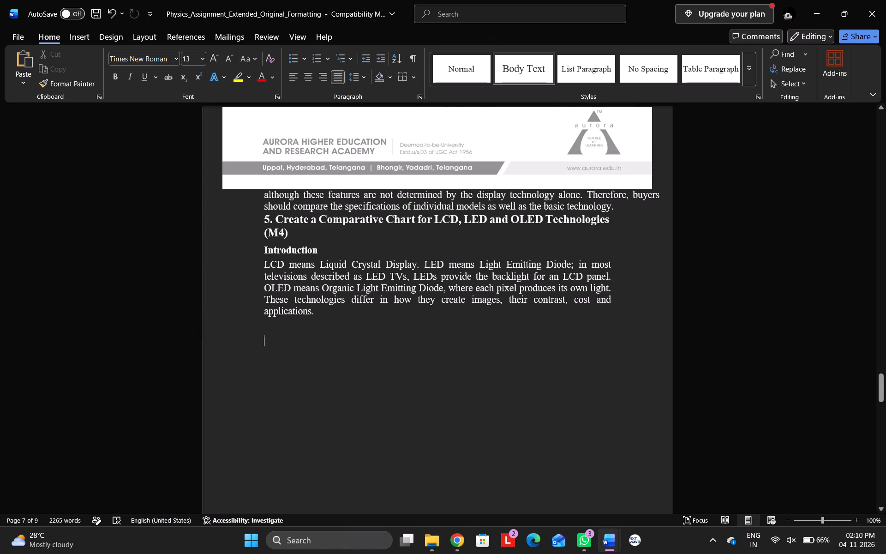
key("ctrl+v")
Delete the break on the emptied page 8 to remove the blank page before the Power use table.
scroll(363, 368, "down", 7)
scroll(438, 486, "down", 9)
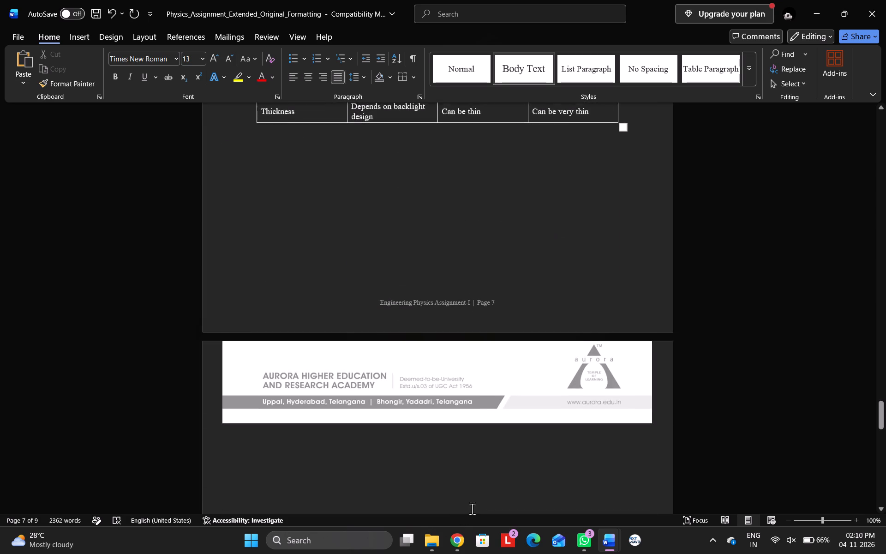
scroll(472, 509, "down", 11)
scroll(454, 428, "down", 20)
scroll(454, 428, "down", 4)
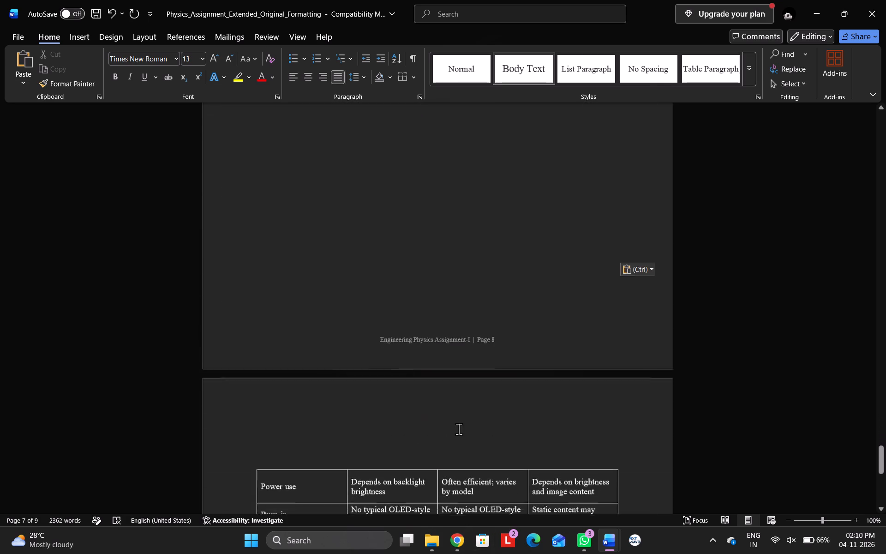
scroll(459, 429, "down", 18)
scroll(459, 434, "up", 7)
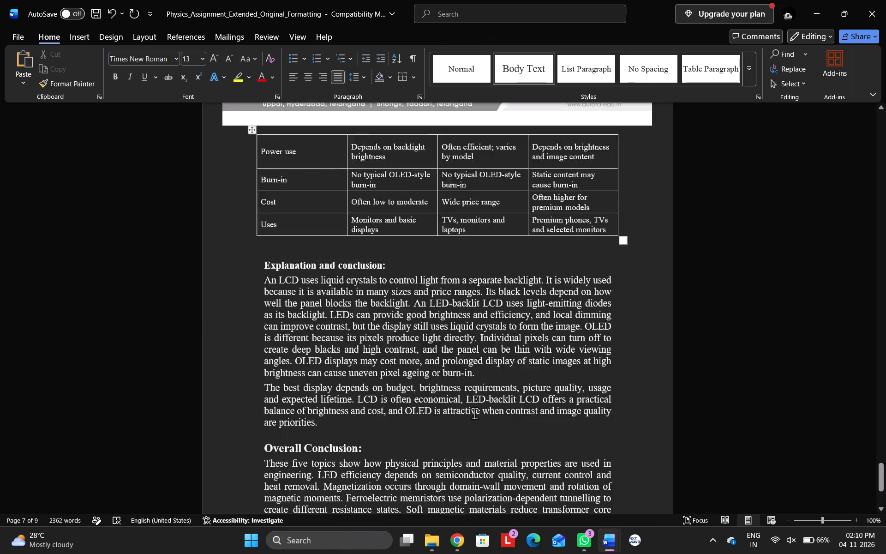
scroll(476, 411, "up", 20)
scroll(470, 380, "up", 6)
left_click(459, 394)
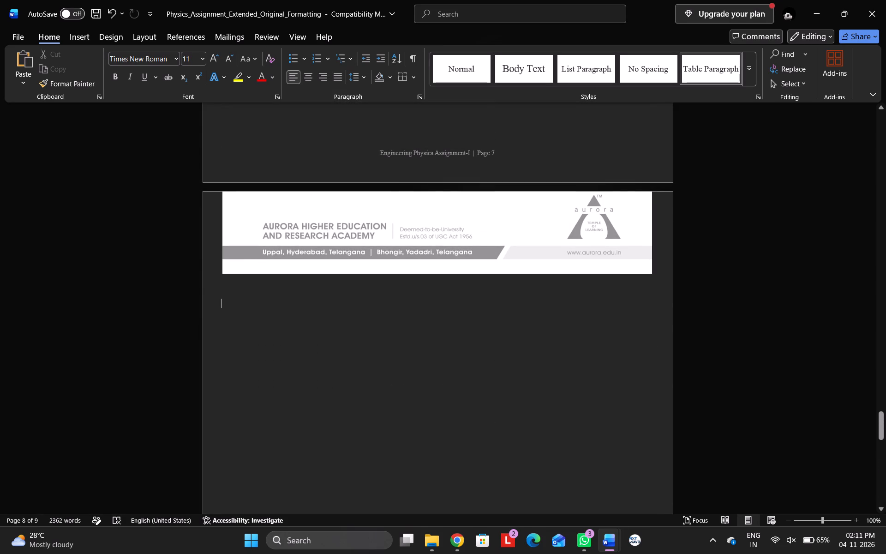
key("Delete")
Remove the blank lines between the comparative chart on page 7 and the Power use table on page 8.
scroll(545, 397, "down", 1)
scroll(578, 396, "up", 6)
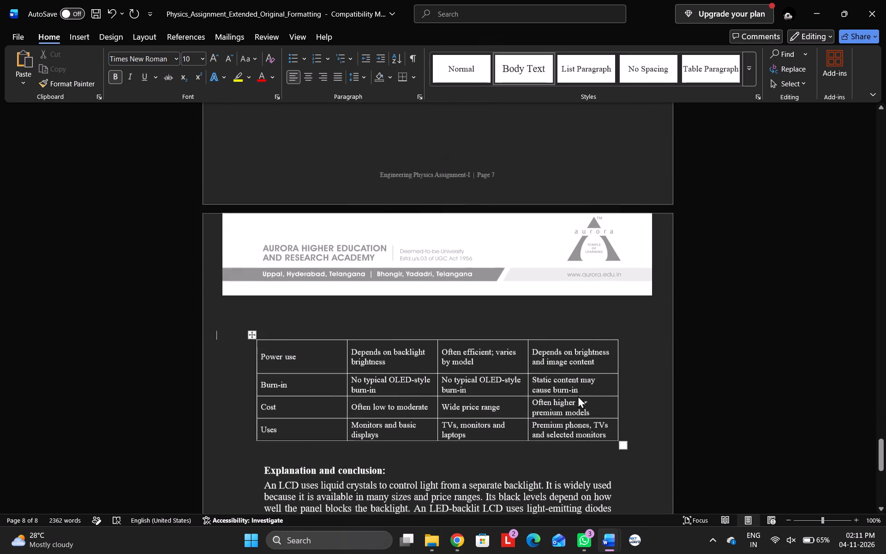
scroll(578, 396, "up", 2)
scroll(753, 480, "up", 5)
scroll(603, 470, "up", 1)
scroll(597, 470, "down", 8)
scroll(550, 470, "down", 5)
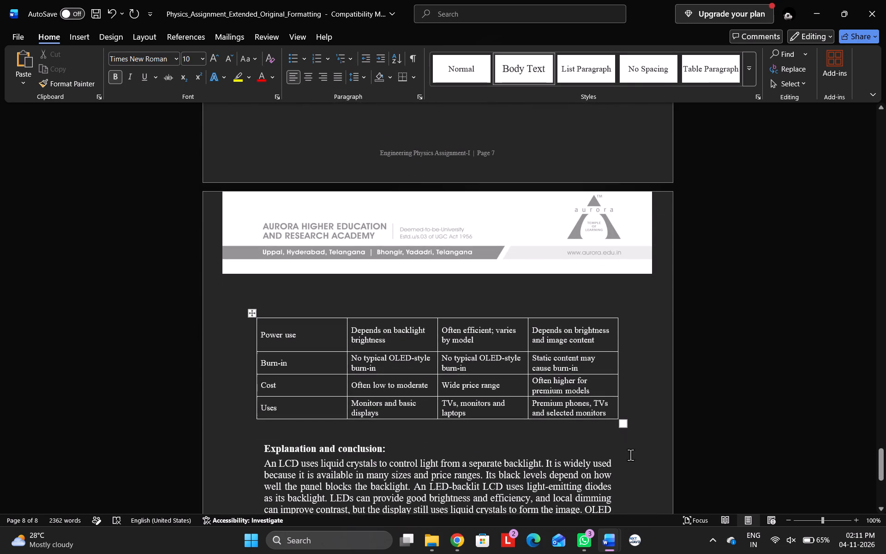
left_click(300, 291)
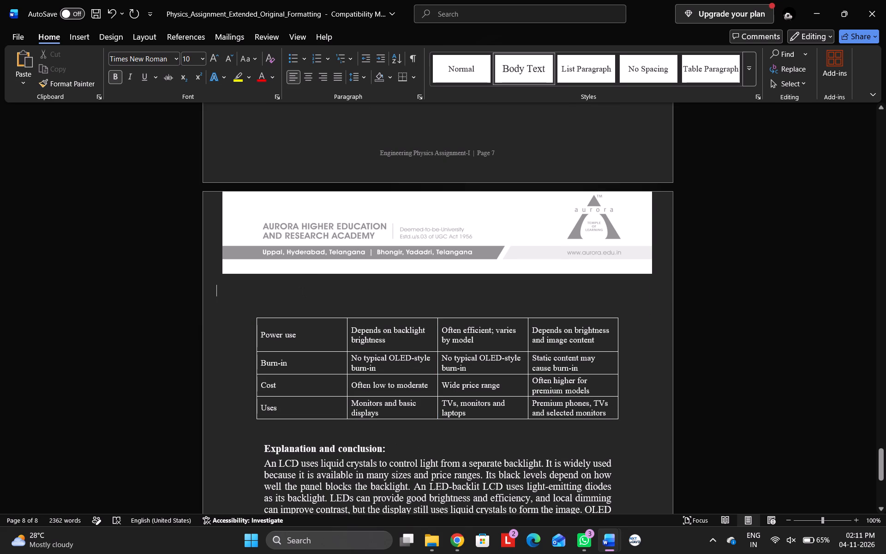
key("BackSpace")
key("BackSpace")
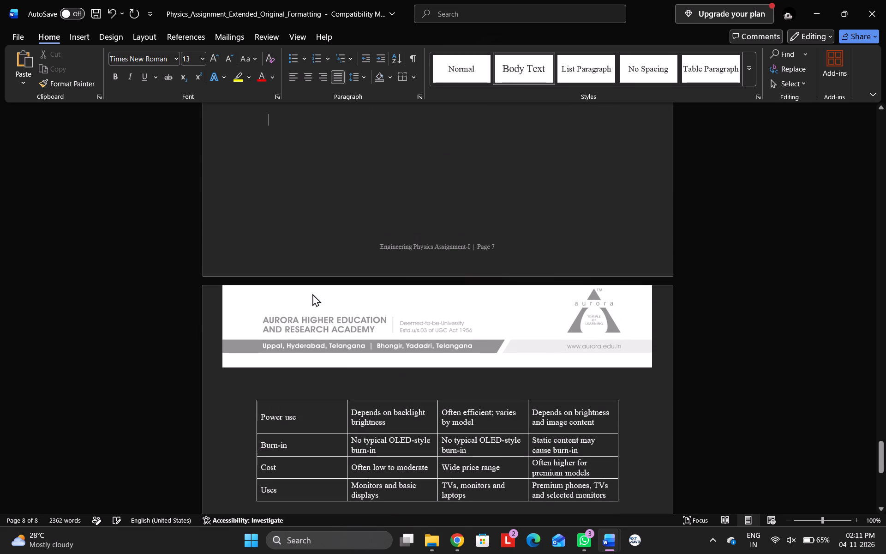
left_click(266, 385)
key("BackSpace")
key("BackSpace")
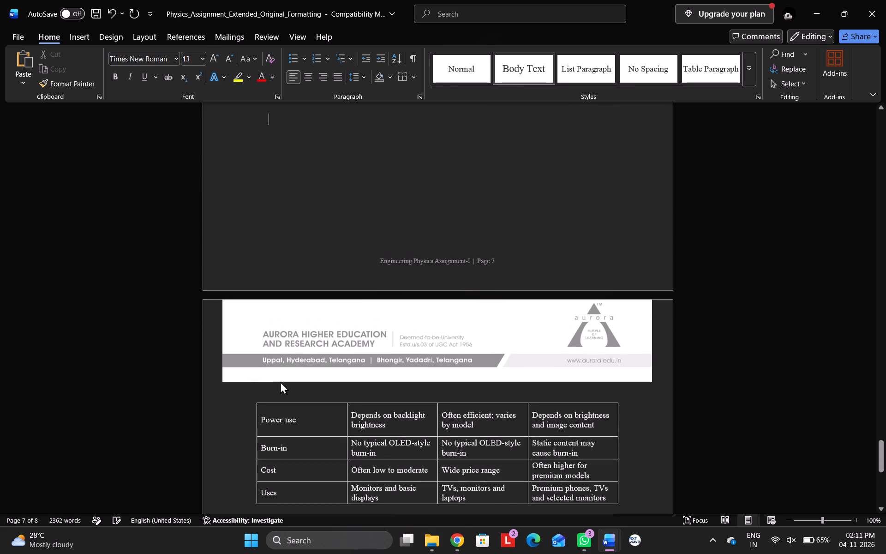
left_click(251, 407)
left_click(211, 392)
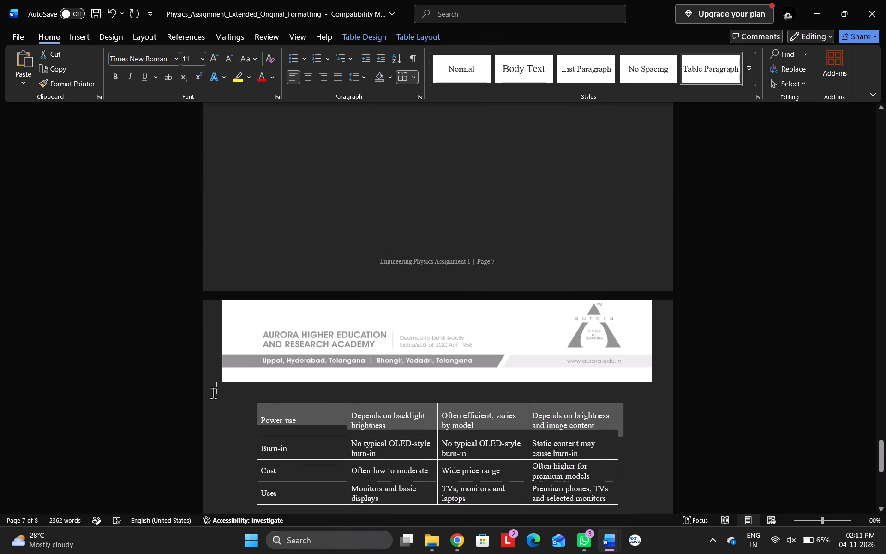
key("BackSpace")
left_click(243, 420)
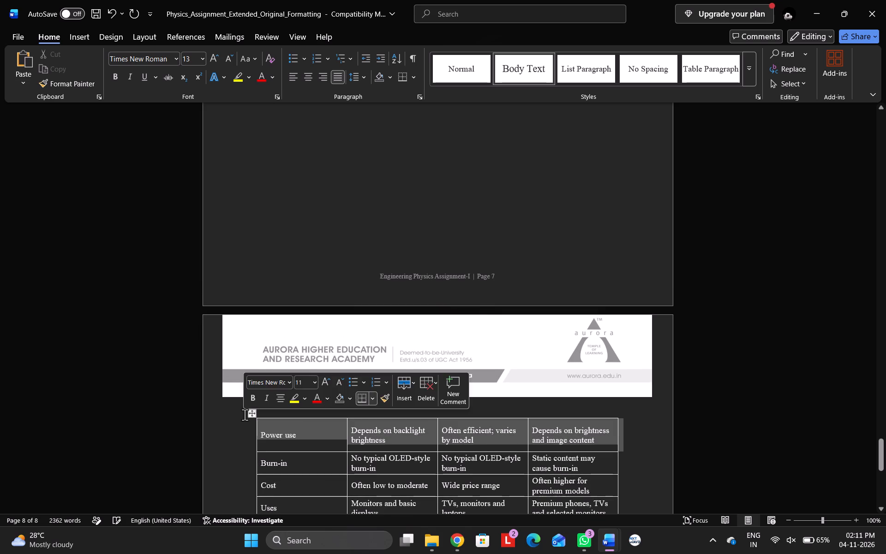
left_click(216, 412)
key("BackSpace")
key("BackSpace")
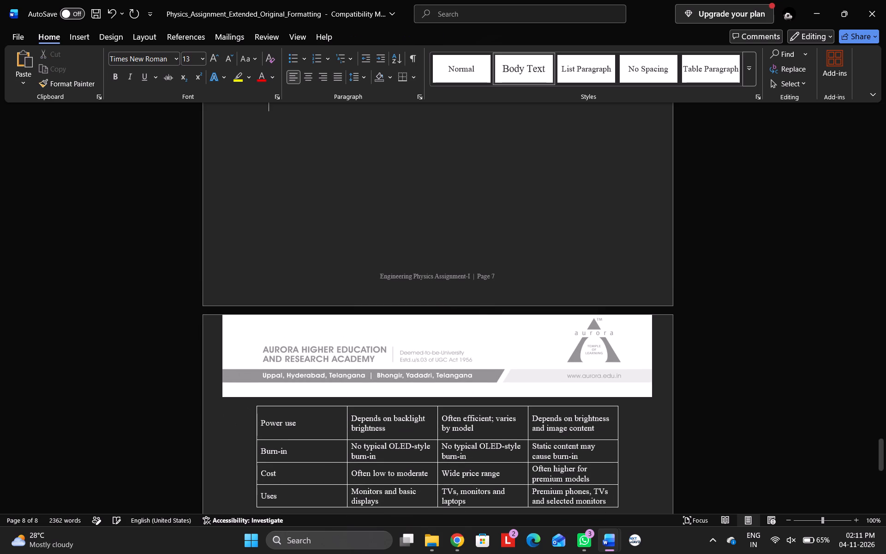
left_click(245, 409)
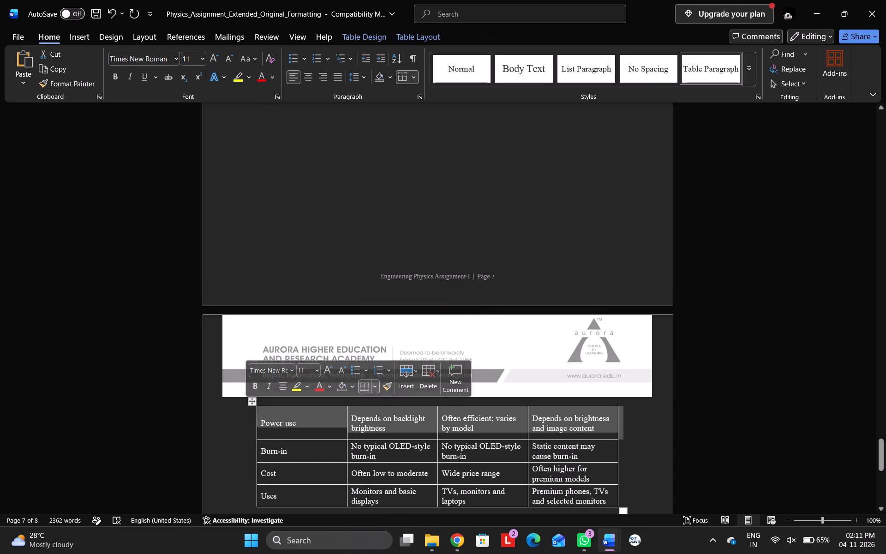
left_click(237, 409)
left_click(227, 410)
left_click(240, 406)
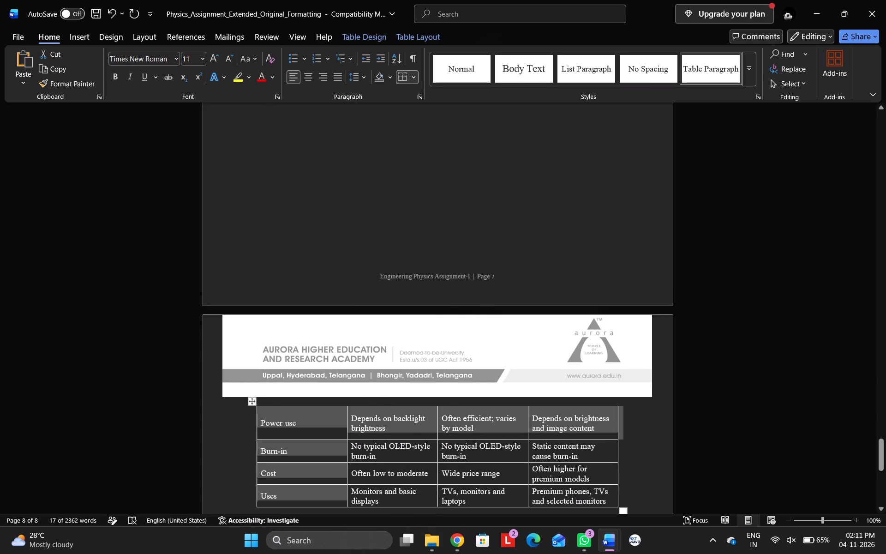
Try to copy the Power use, Burn-in, Cost and Uses rows from page 8 to below the comparative chart on page 7.
scroll(478, 426, "down", 7)
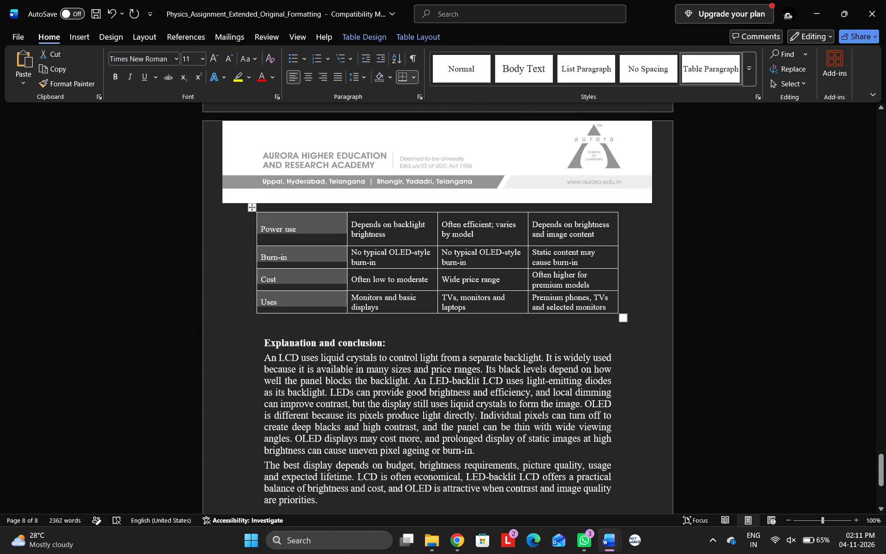
left_click_drag(622, 305, 271, 235)
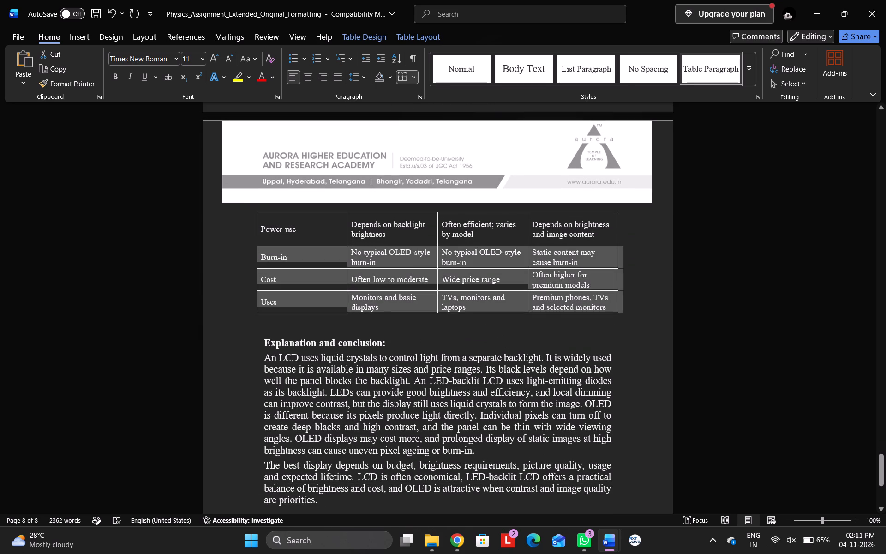
left_click_drag(271, 235, 269, 213)
key("ctrl+c")
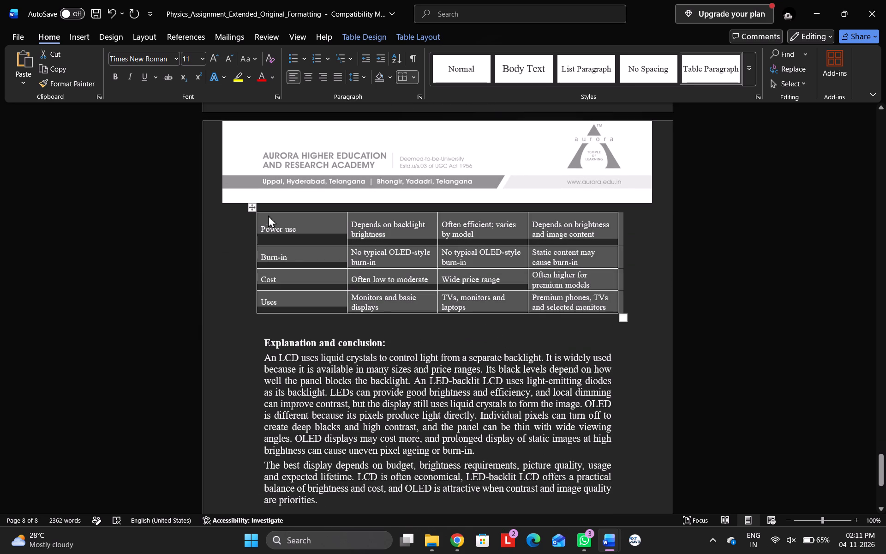
scroll(326, 300, "up", 7)
scroll(359, 346, "up", 8)
left_click(343, 363)
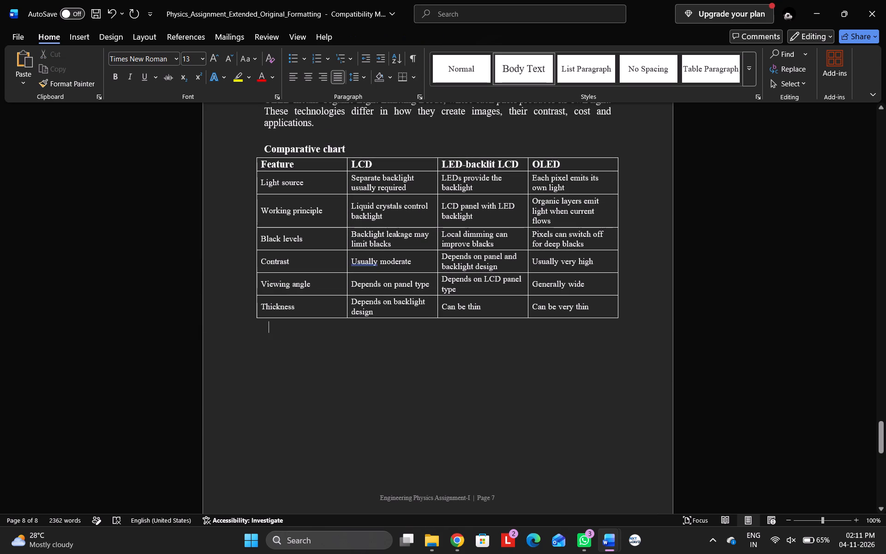
key("ctrl+v")
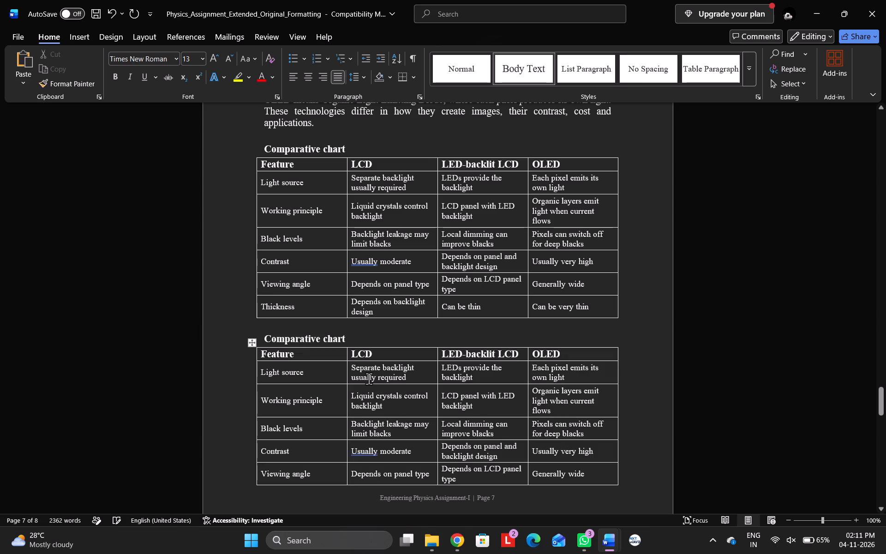
scroll(368, 379, "down", 13)
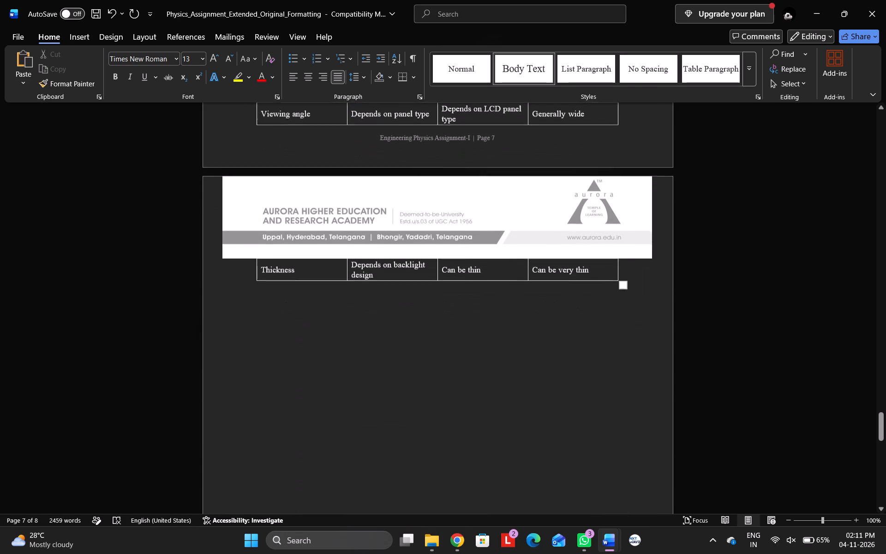
Undo the last paste to remove the duplicate comparative chart below the original on page 7.
scroll(517, 379, "down", 13)
scroll(503, 402, "up", 4)
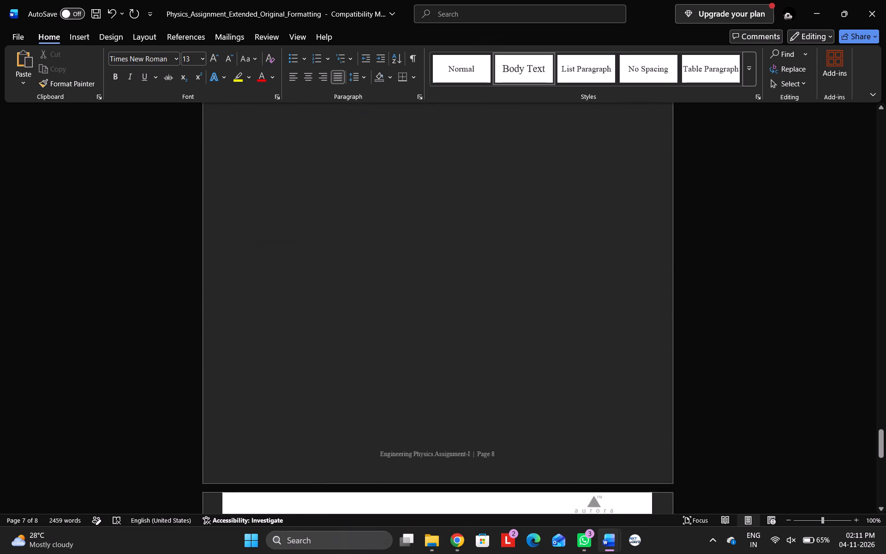
scroll(503, 402, "up", 18)
scroll(503, 410, "up", 8)
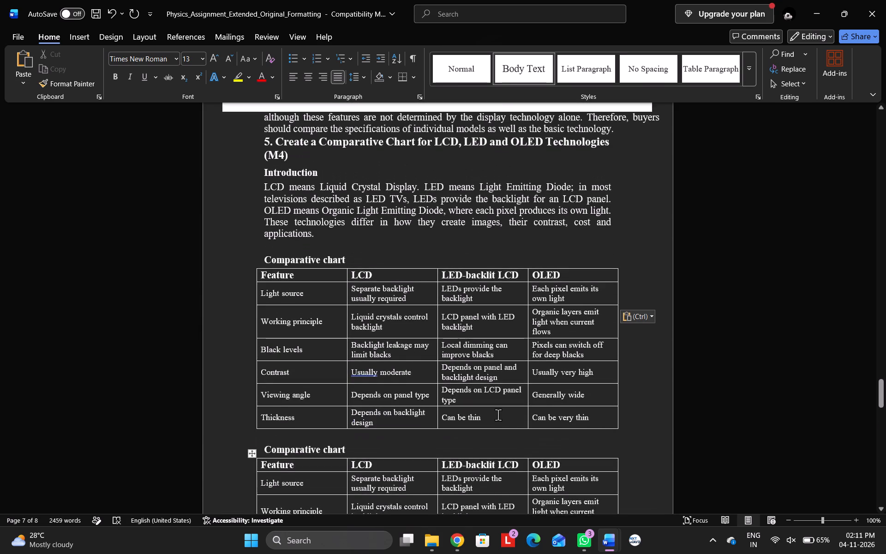
scroll(497, 413, "up", 3)
scroll(495, 415, "down", 12)
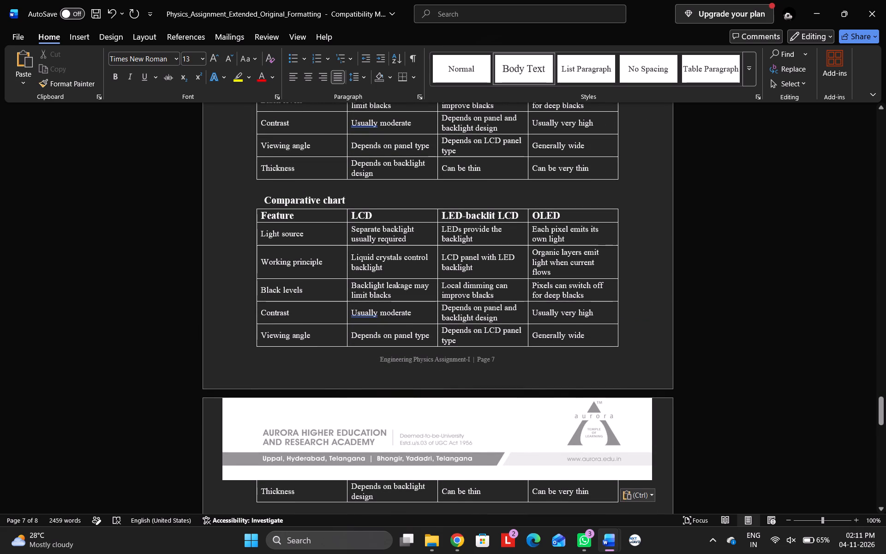
key("ctrl+x")
key("ctrl+z")
Cut the Power use, Burn-in, Cost and Uses rows from page 8 and paste them directly below the chart's Thickness row on page 7.
scroll(261, 292, "down", 4)
scroll(338, 286, "down", 7)
scroll(354, 301, "up", 16)
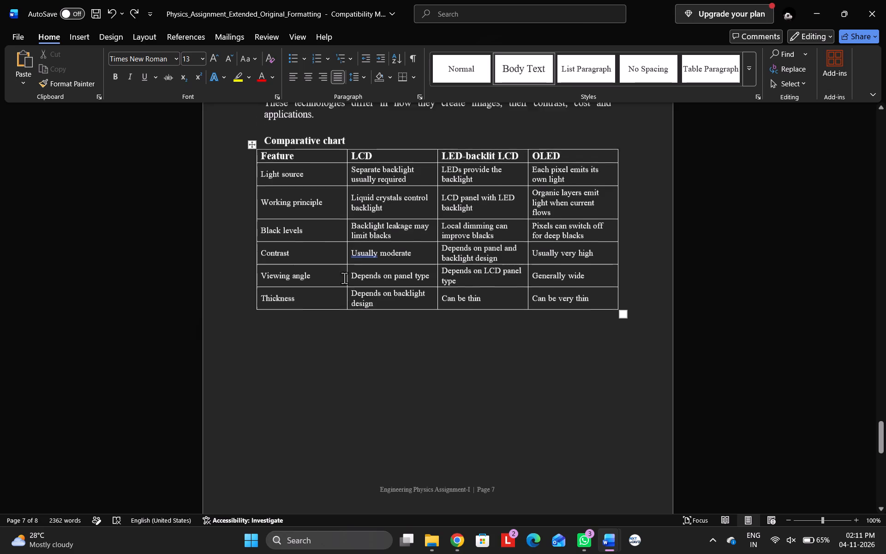
scroll(347, 283, "up", 15)
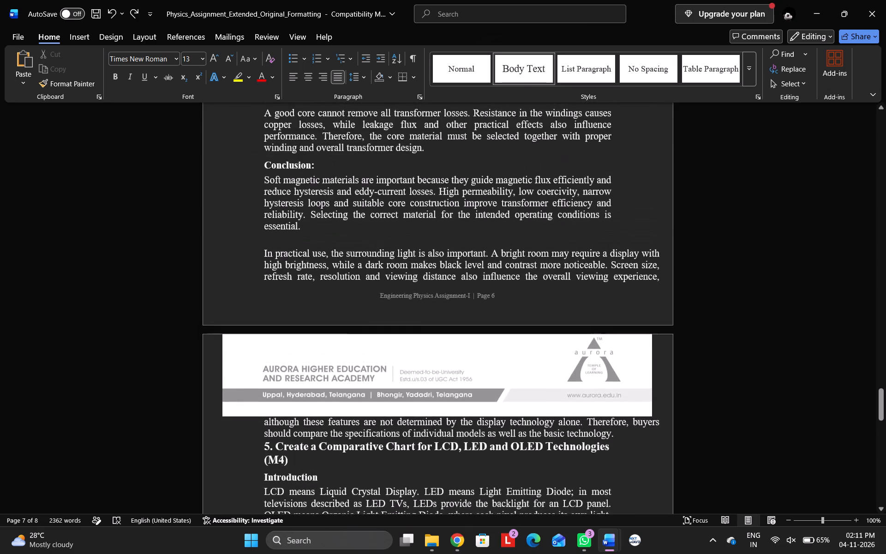
scroll(351, 289, "down", 14)
scroll(349, 289, "down", 9)
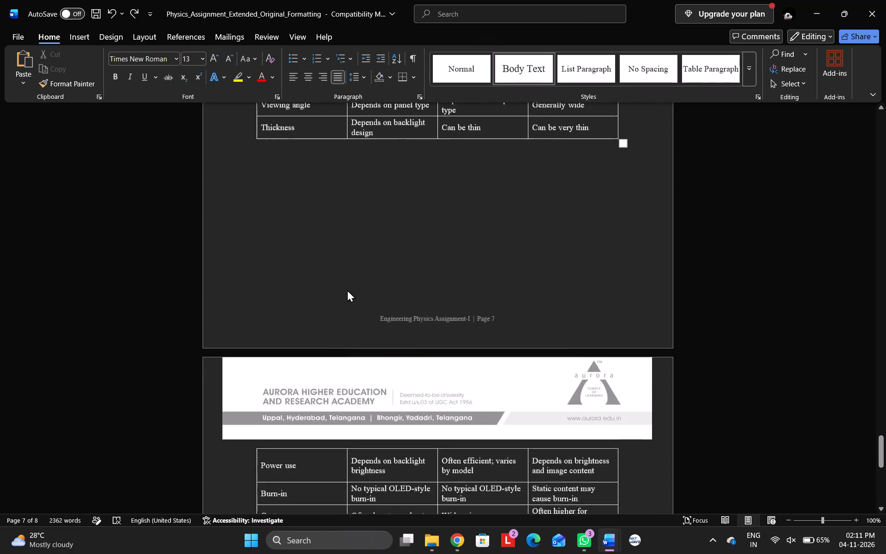
scroll(347, 289, "down", 4)
scroll(424, 332, "up", 4)
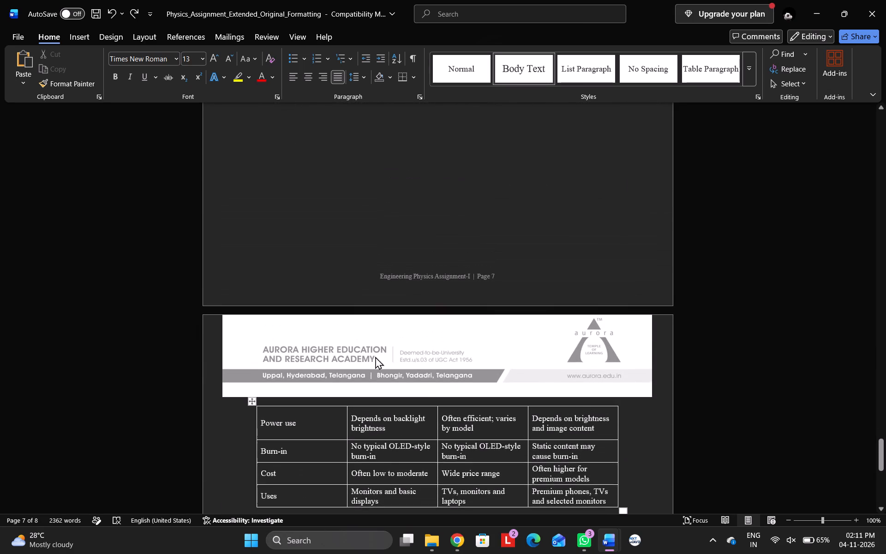
scroll(421, 379, "down", 4)
scroll(332, 333, "up", 11)
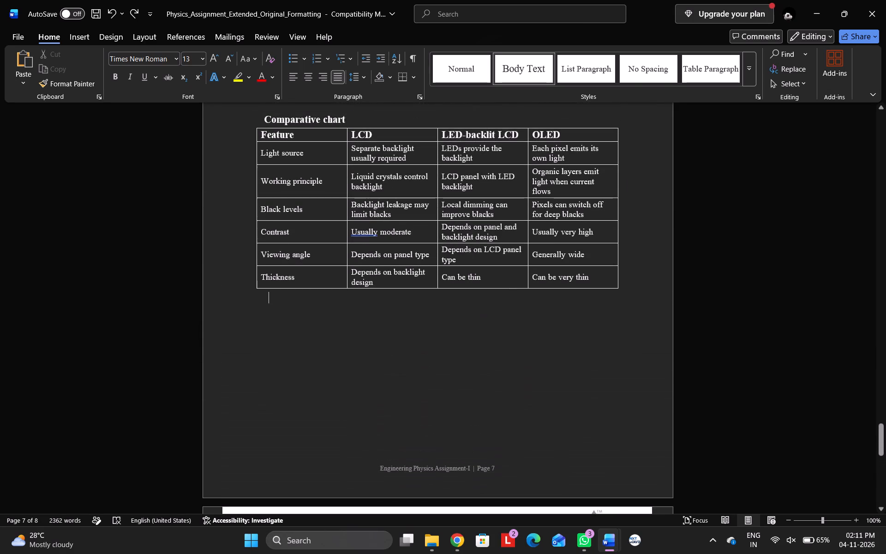
scroll(293, 326, "down", 6)
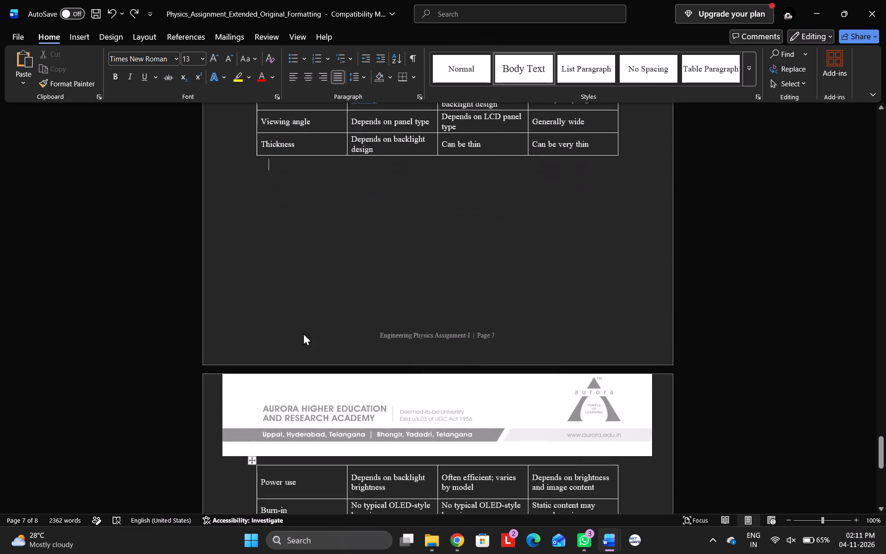
scroll(276, 358, "down", 5)
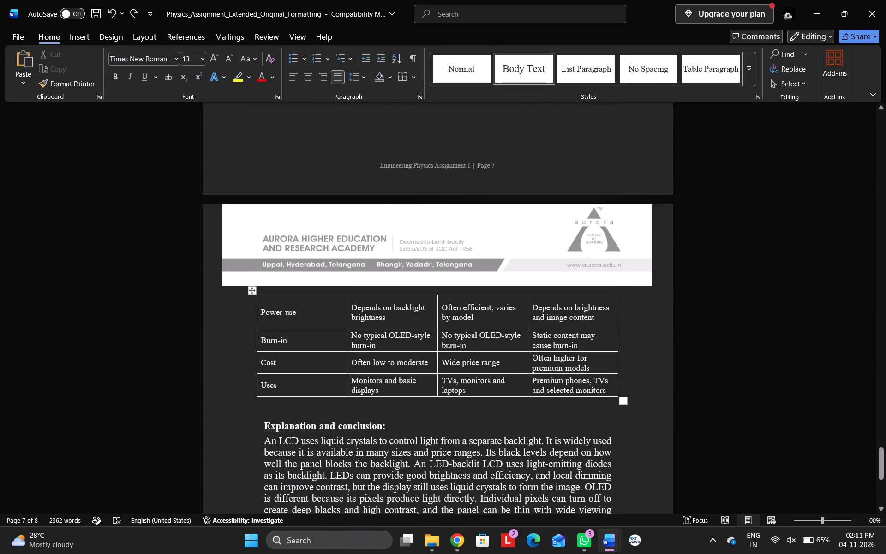
left_click_drag(259, 296, 307, 344)
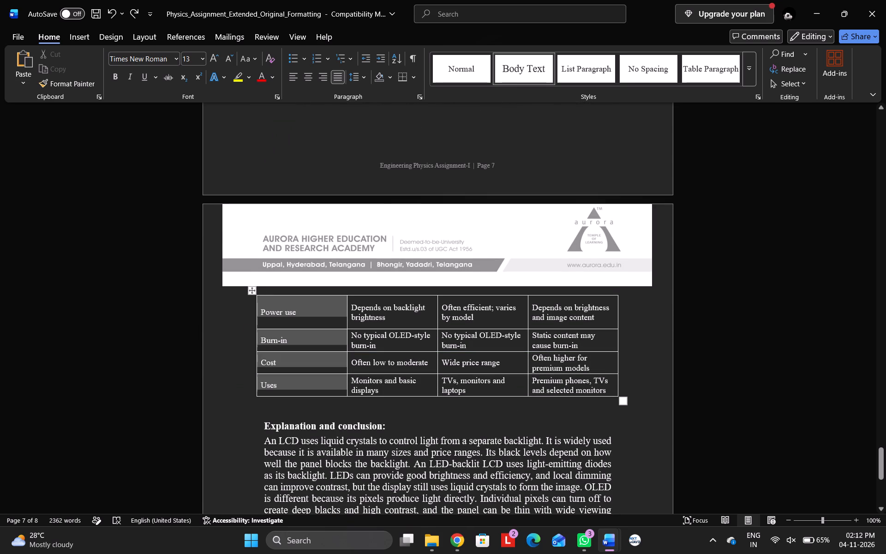
left_click_drag(307, 344, 588, 385)
key("ctrl+x")
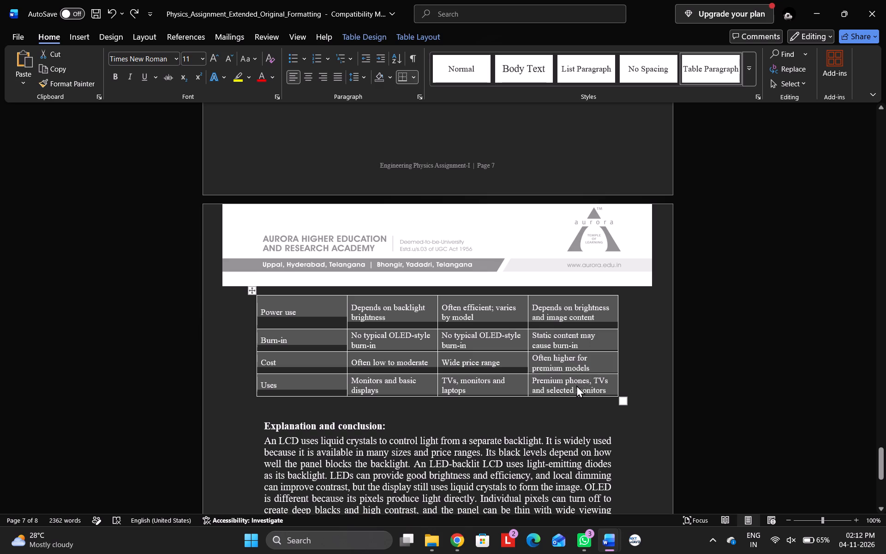
key("ctrl+x")
scroll(383, 330, "up", 7)
scroll(274, 265, "up", 6)
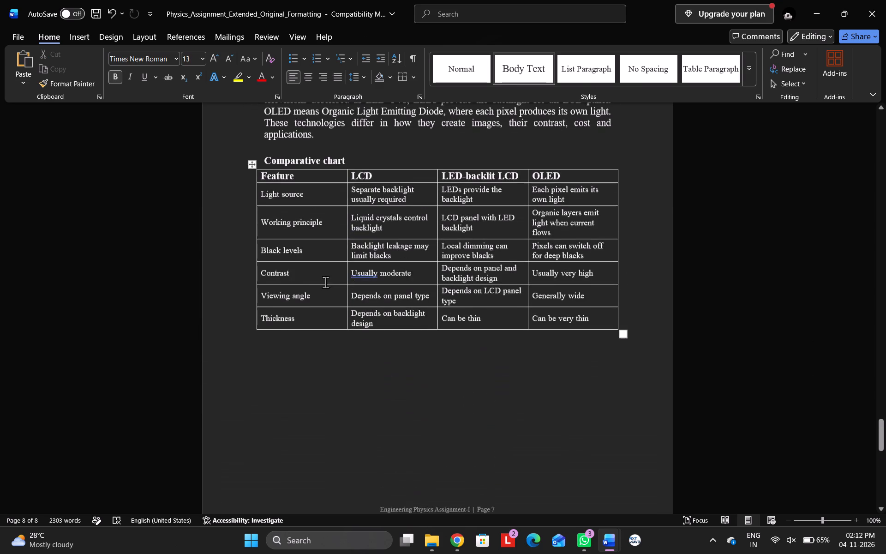
left_click(260, 354)
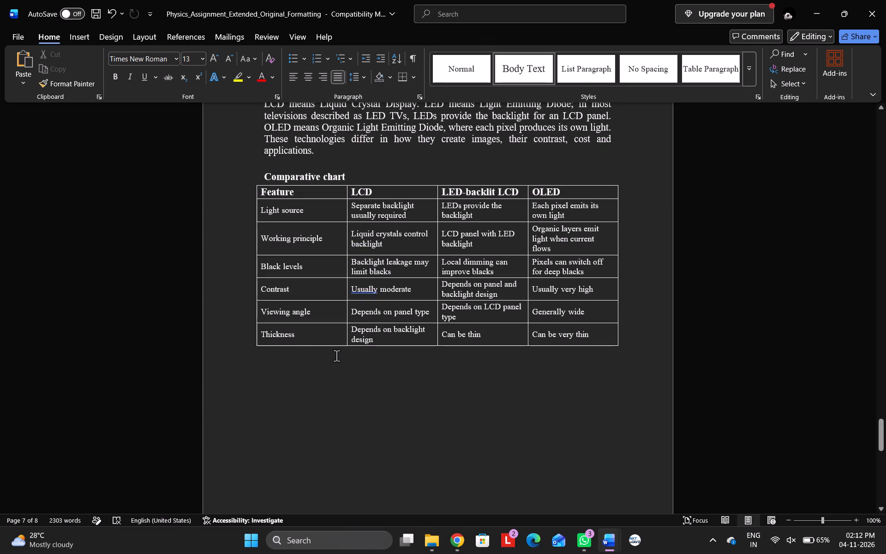
key("ctrl+v")
Check the joined comparative chart on page 7 and the explanation and overall conclusion on page 8.
scroll(342, 361, "down", 13)
scroll(355, 348, "down", 8)
scroll(369, 359, "up", 5)
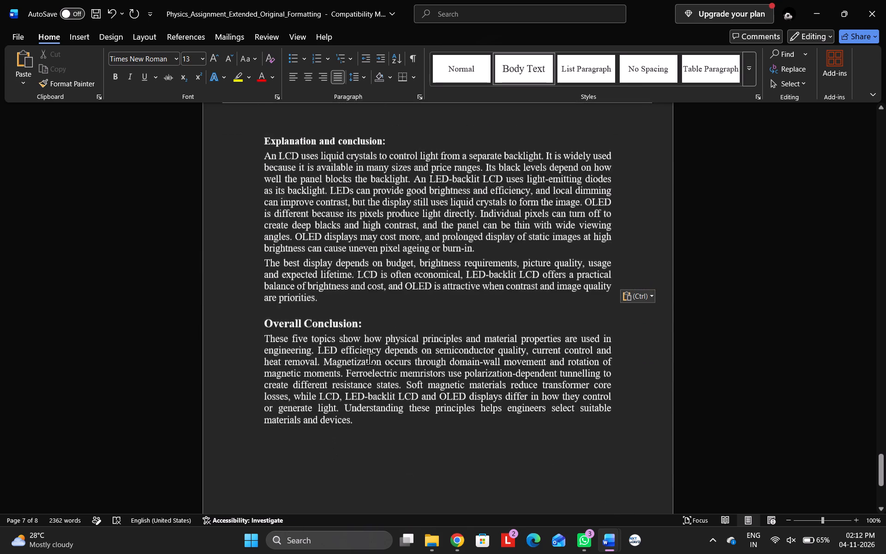
scroll(369, 359, "up", 3)
scroll(371, 358, "down", 16)
scroll(383, 351, "down", 8)
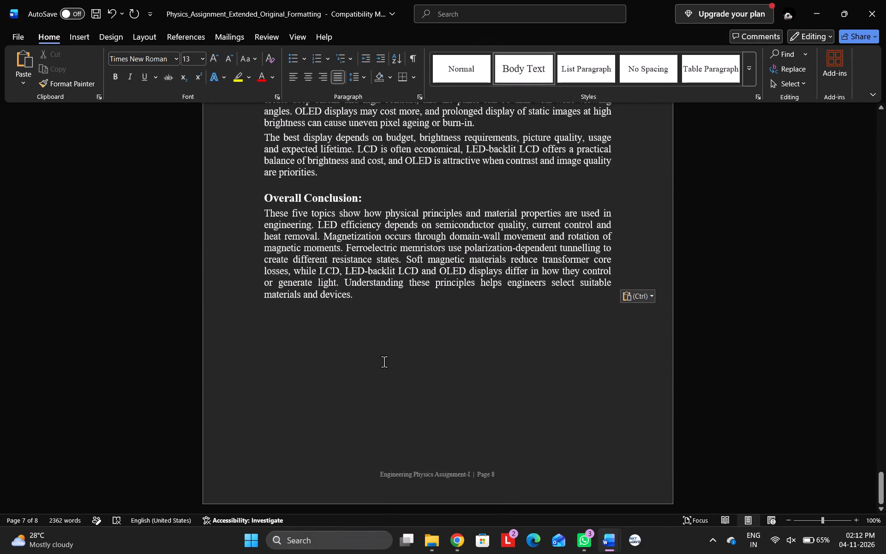
scroll(395, 365, "up", 14)
scroll(392, 371, "down", 1)
scroll(383, 363, "up", 7)
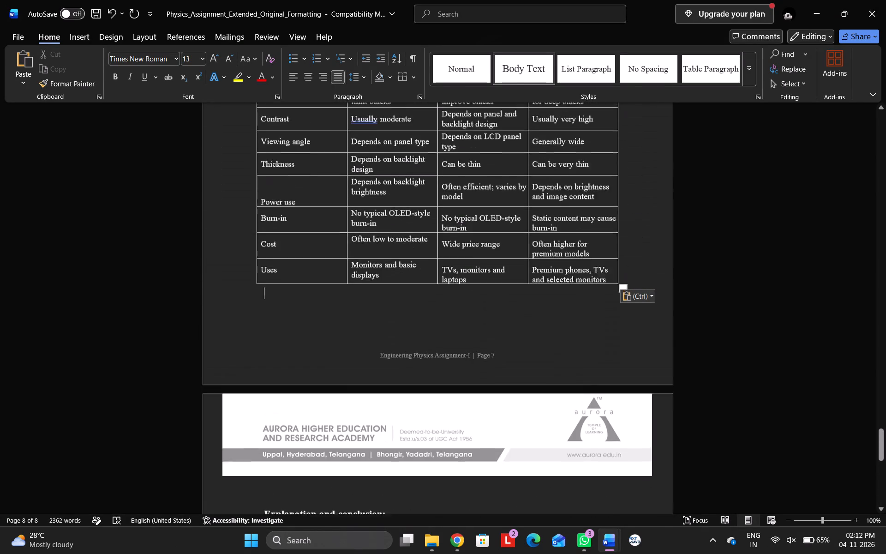
scroll(419, 363, "up", 13)
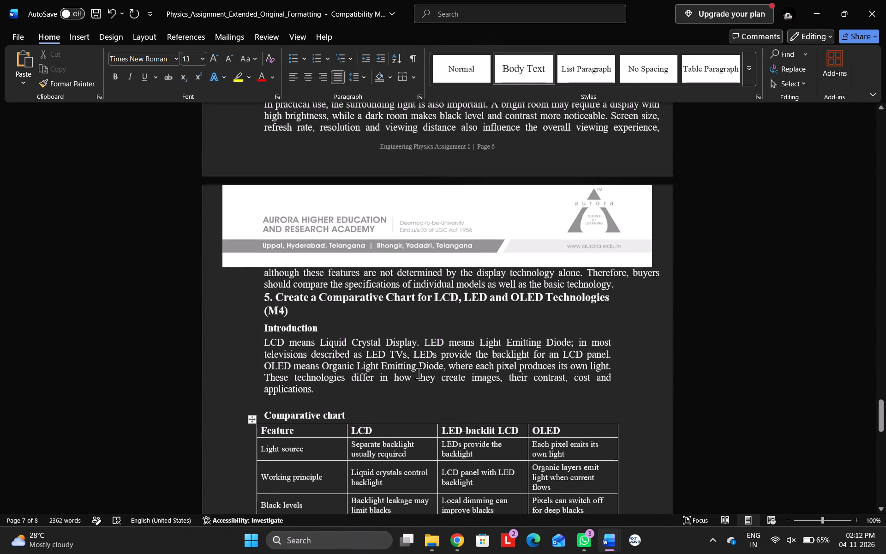
scroll(408, 328, "down", 7)
scroll(410, 371, "down", 6)
scroll(407, 376, "up", 7)
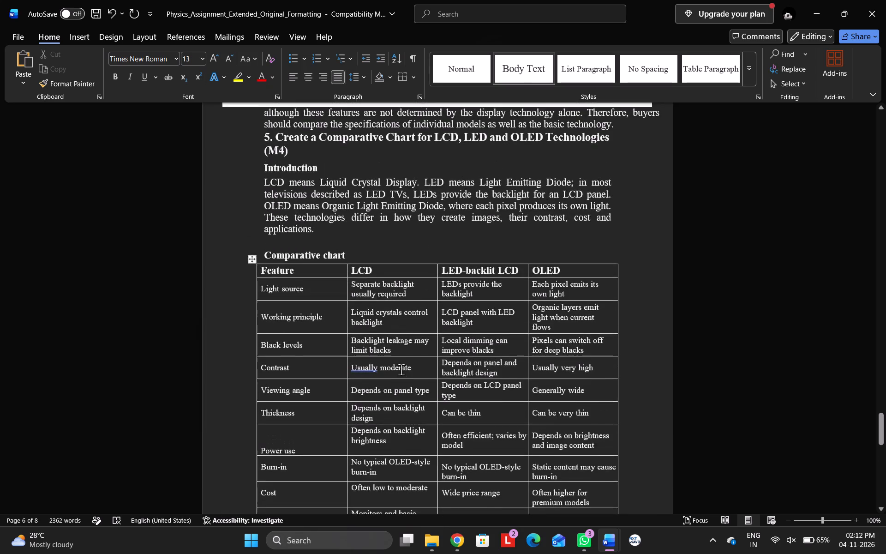
Insert a blank line above heading 5, "Create a Comparative Chart for LCD, LED and OLED Technologies (M4)", on page 7.
scroll(399, 369, "up", 4)
scroll(330, 355, "up", 6)
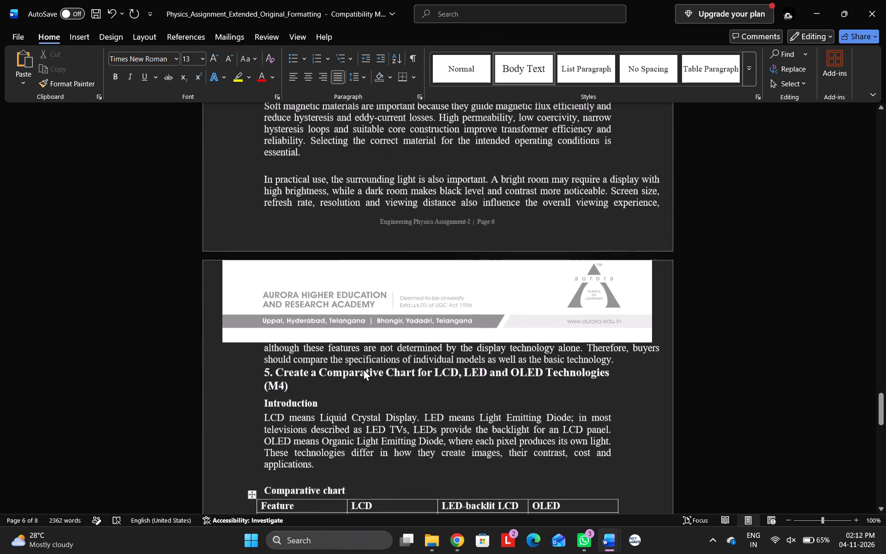
left_click(618, 401)
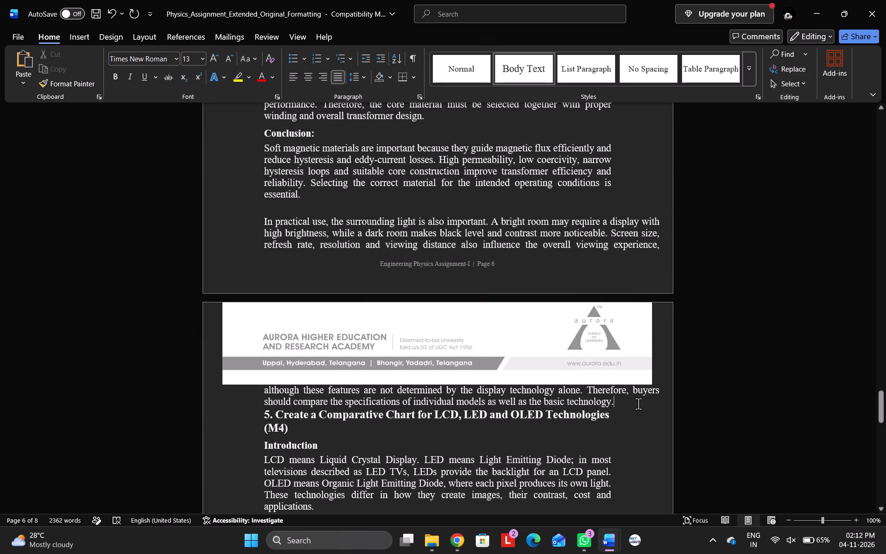
key("Return")
Insert a blank line above heading 3, "Analyze Dielectric Tunnelling in Ferroelectric Memristors (M6)", on page 4.
scroll(300, 325, "up", 5)
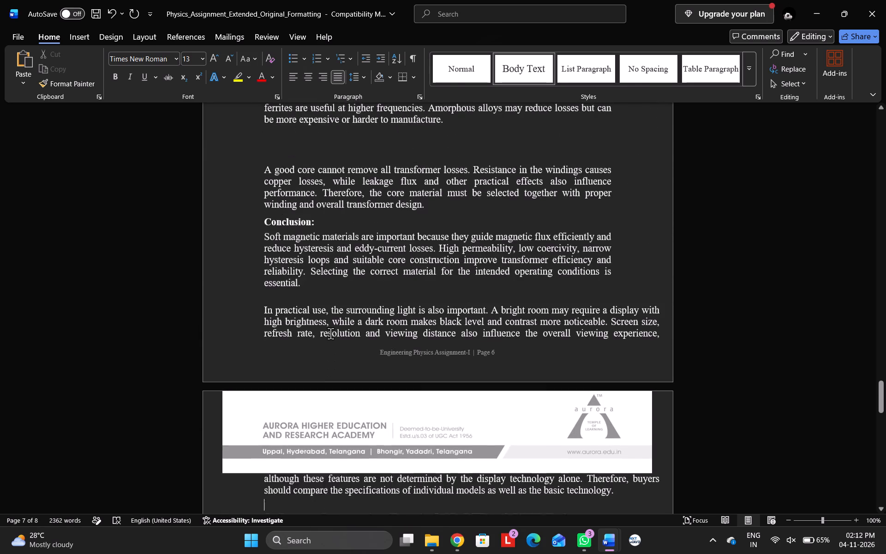
scroll(334, 339, "up", 2)
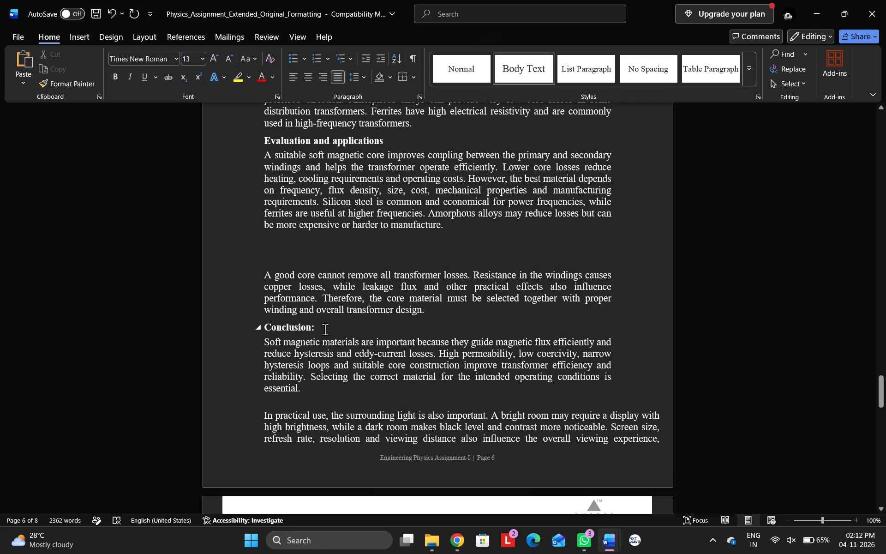
scroll(332, 332, "up", 6)
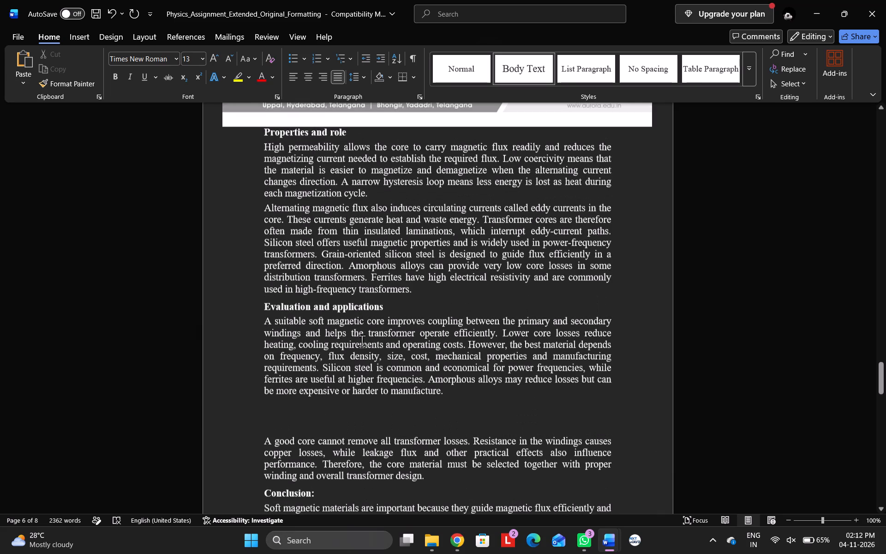
scroll(379, 307, "up", 10)
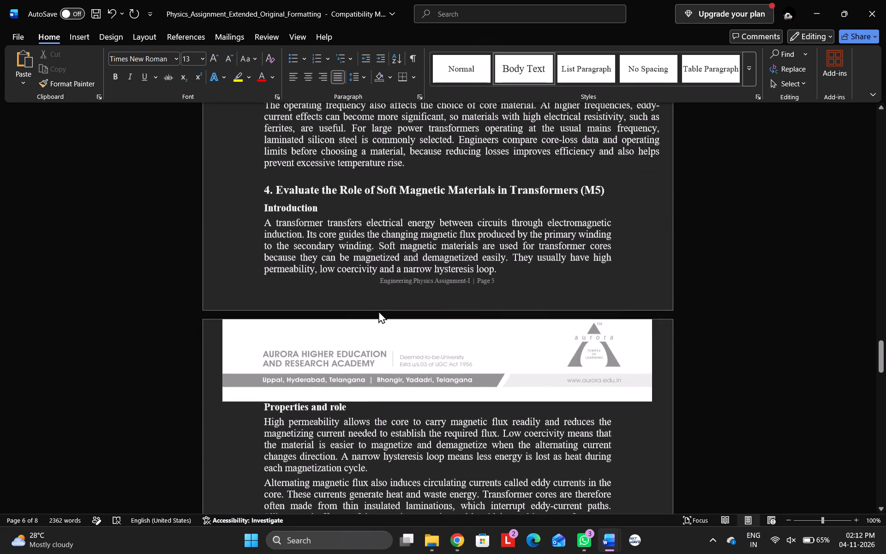
scroll(378, 311, "up", 3)
scroll(260, 281, "up", 6)
scroll(340, 294, "up", 4)
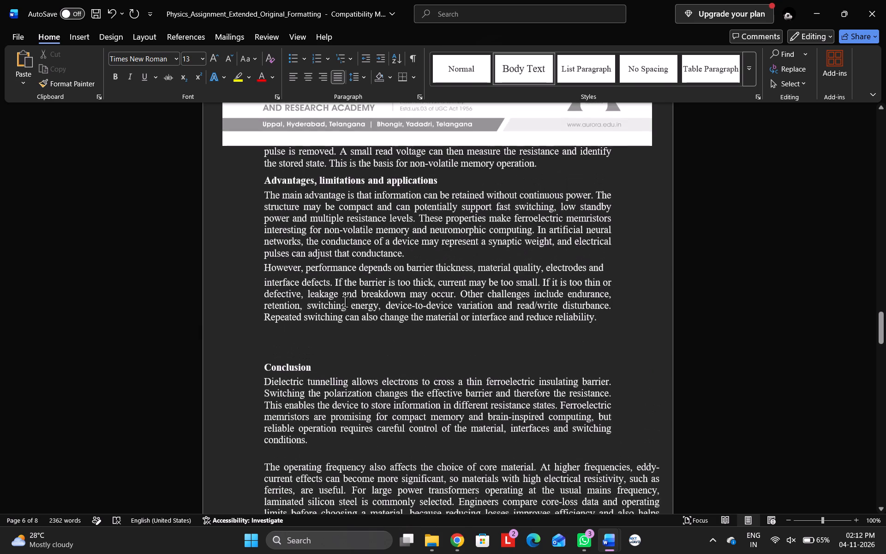
scroll(312, 334, "up", 12)
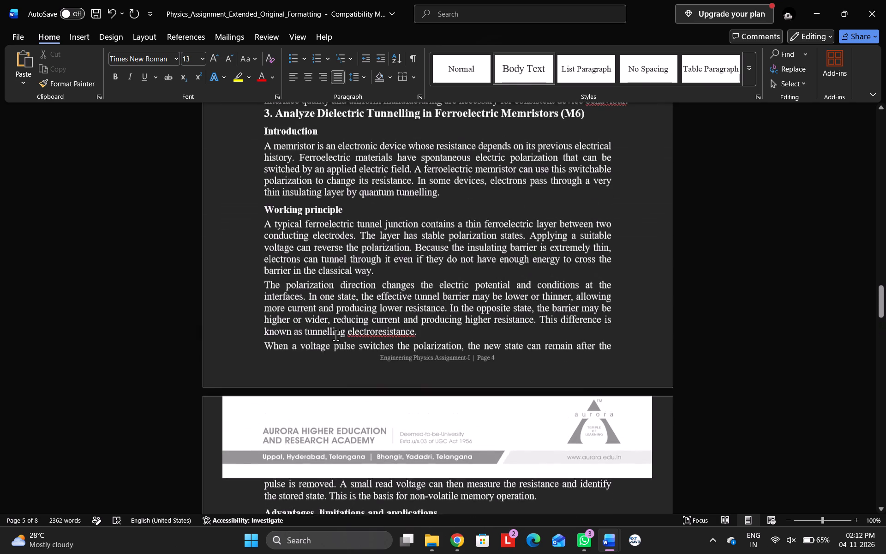
scroll(335, 333, "up", 4)
scroll(393, 338, "up", 5)
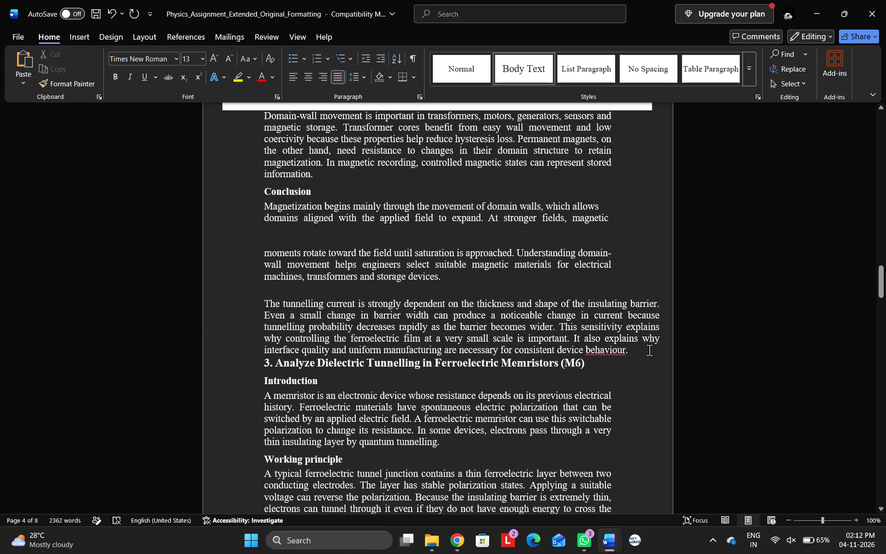
left_click(637, 354)
key("Return")
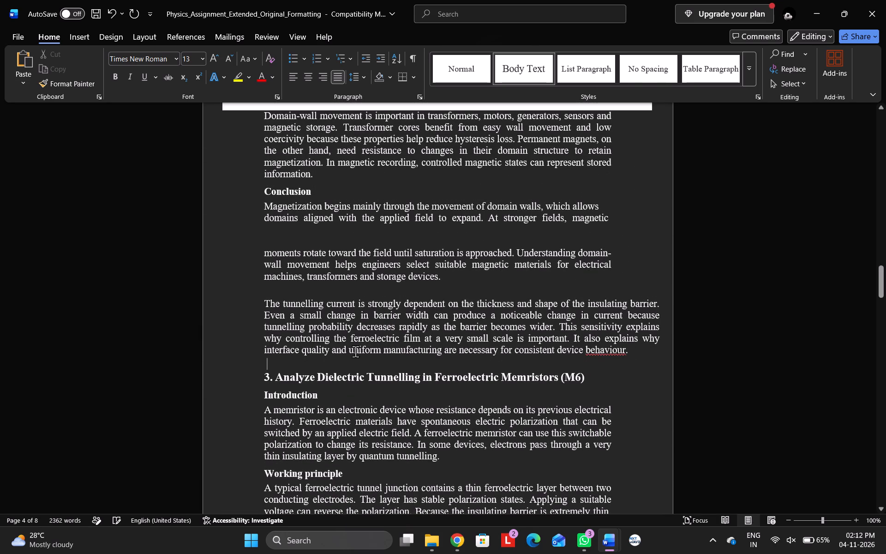
Review the spacing and layout from page 4 back to the student details and questions table on page 1.
scroll(293, 317, "up", 5)
scroll(375, 327, "up", 11)
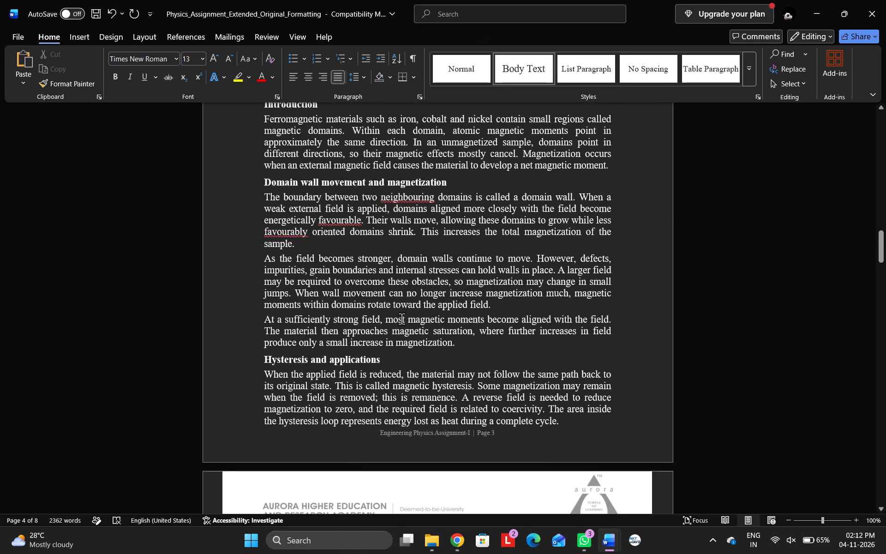
scroll(401, 319, "up", 6)
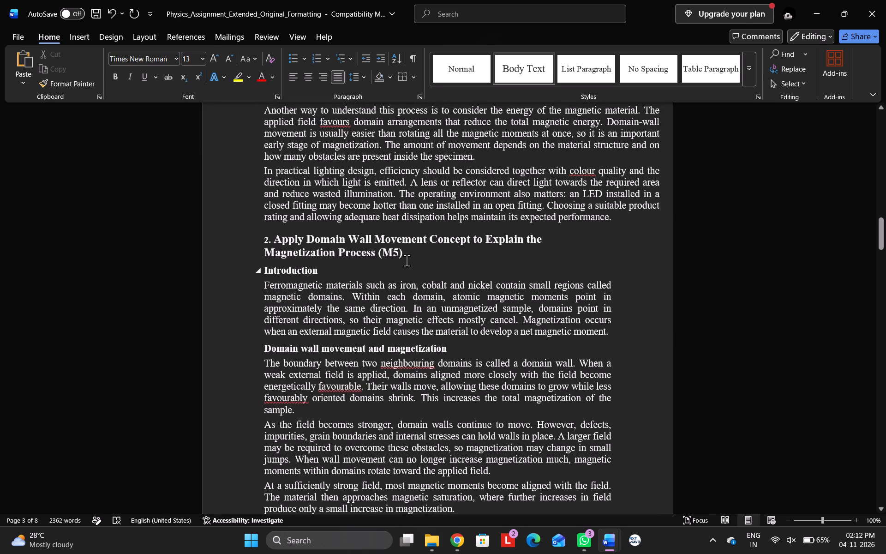
scroll(432, 281, "up", 17)
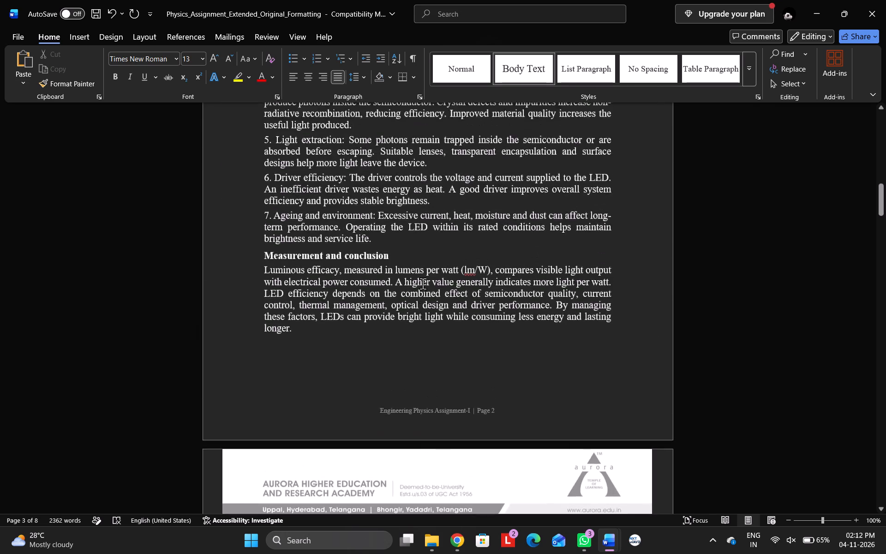
scroll(423, 283, "up", 13)
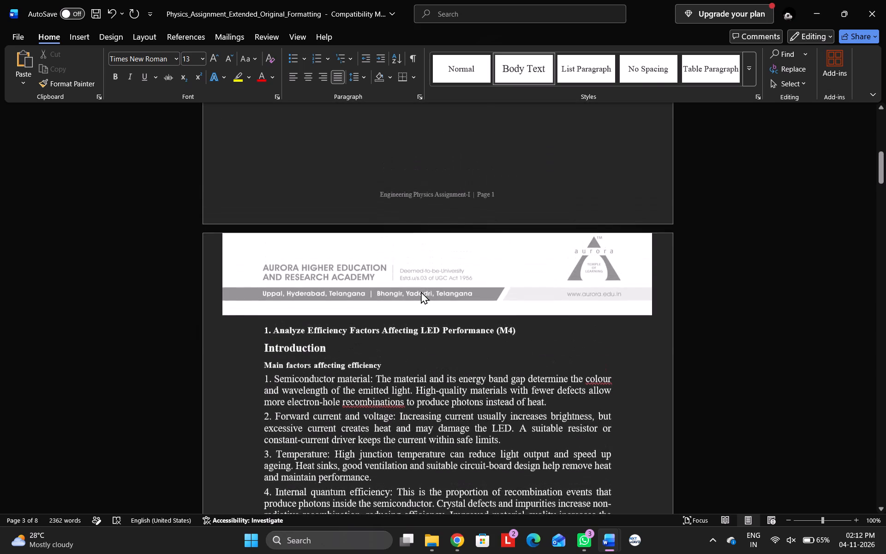
scroll(419, 292, "up", 14)
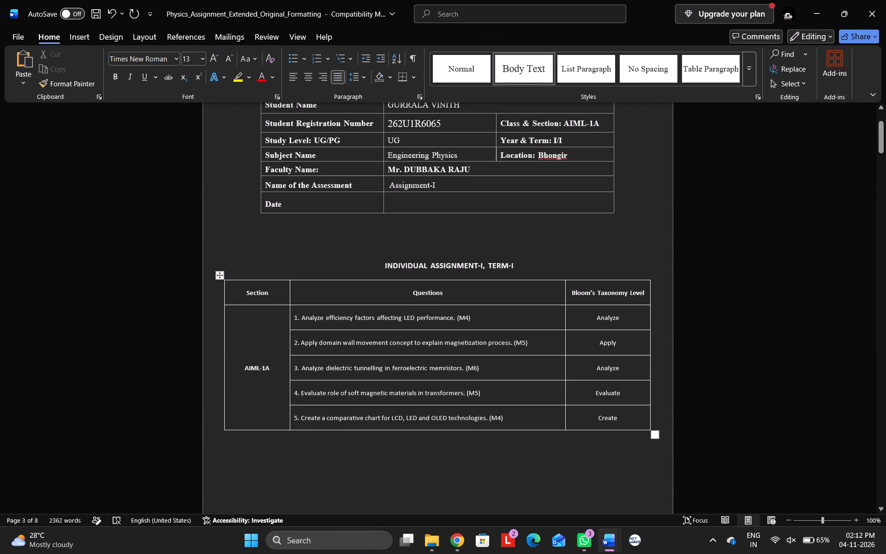
Review the whole assignment from the questions table on page 1 to the Overall Conclusion on page 8.
scroll(350, 313, "down", 12)
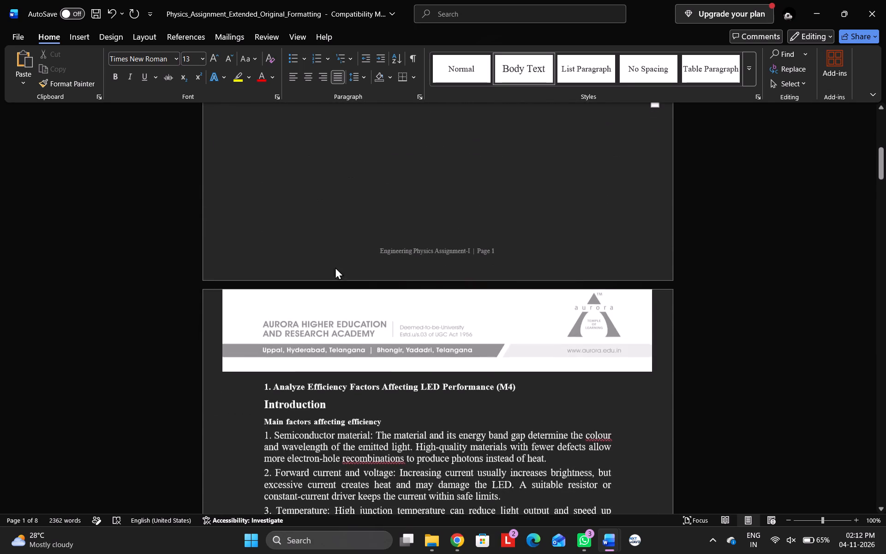
scroll(341, 275, "down", 6)
scroll(298, 263, "down", 18)
scroll(328, 283, "down", 8)
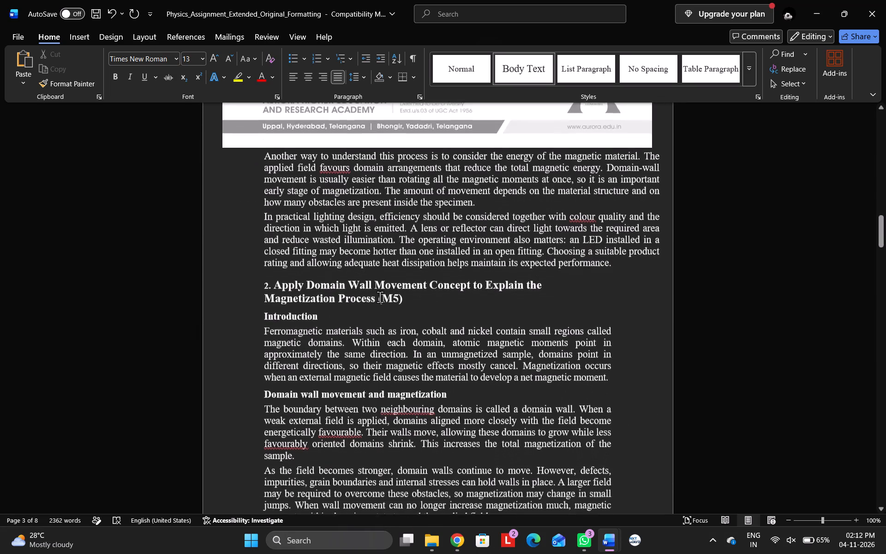
scroll(380, 297, "down", 1)
left_click(623, 190)
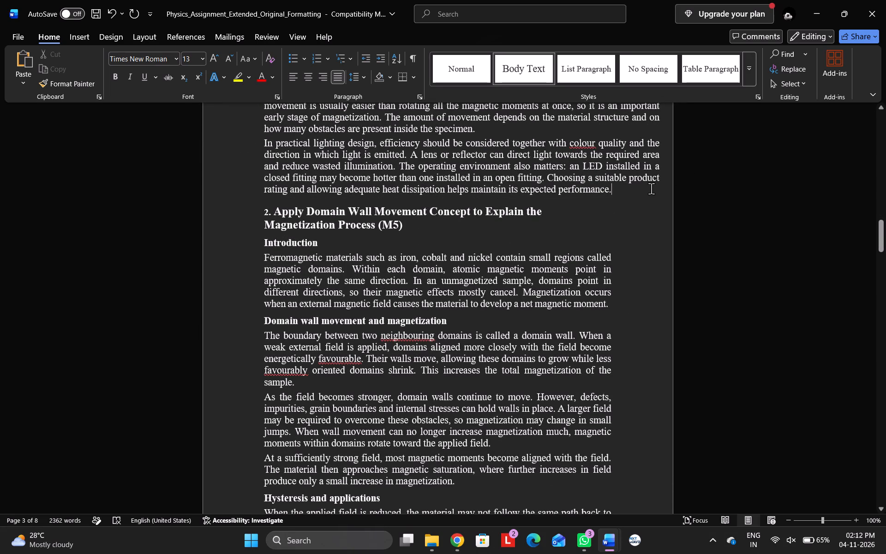
scroll(419, 241, "down", 16)
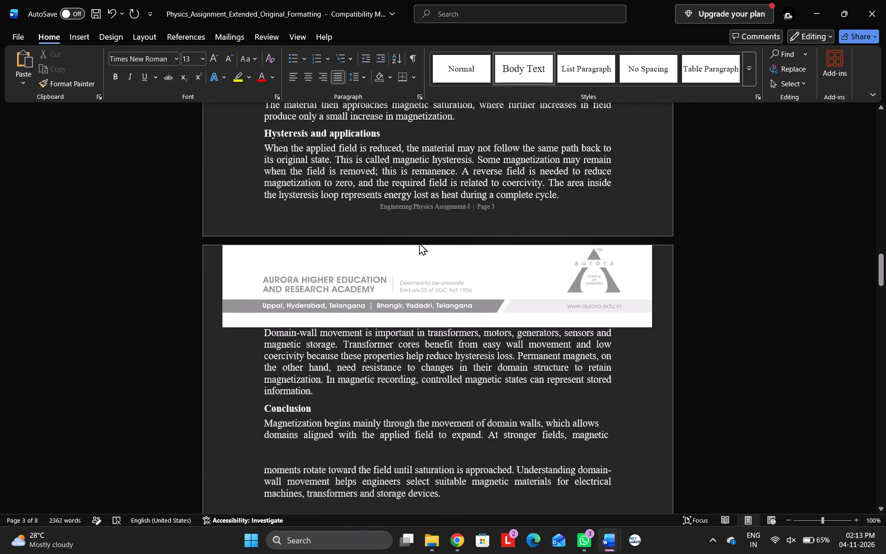
scroll(418, 242, "down", 13)
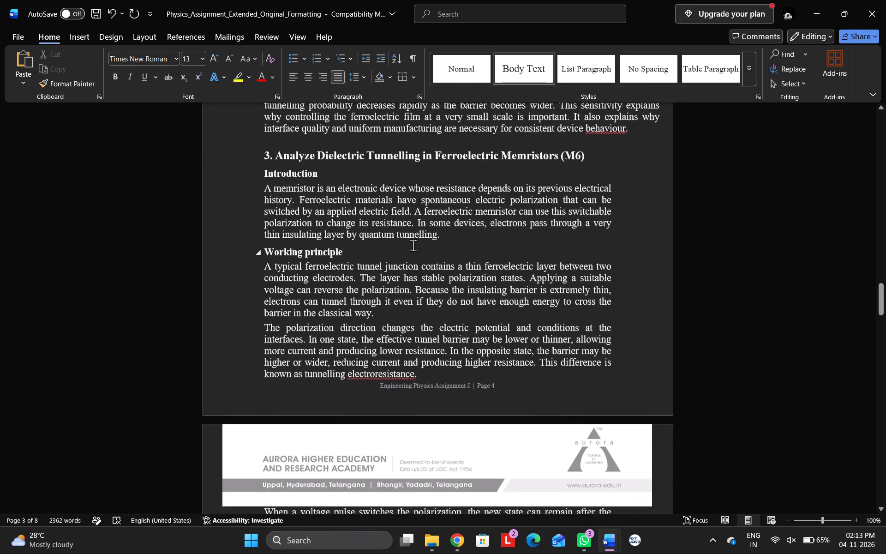
scroll(413, 245, "down", 19)
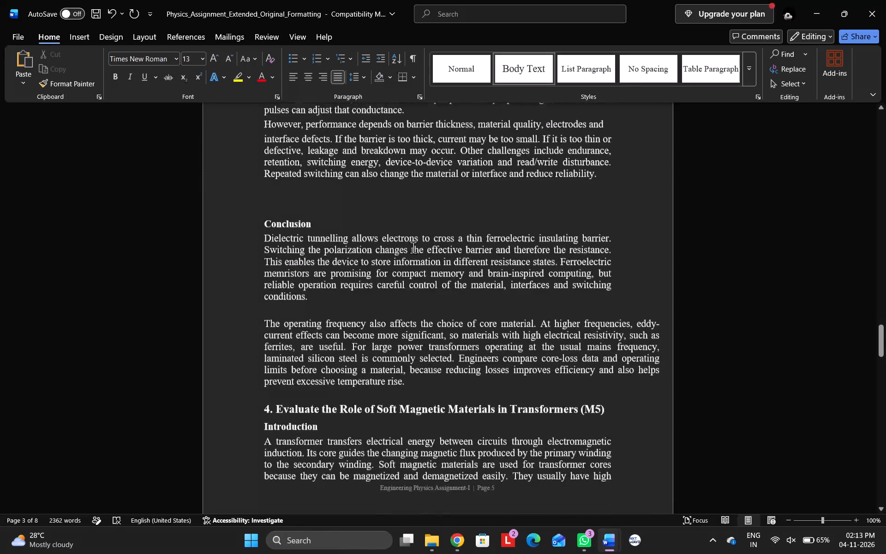
scroll(412, 247, "down", 18)
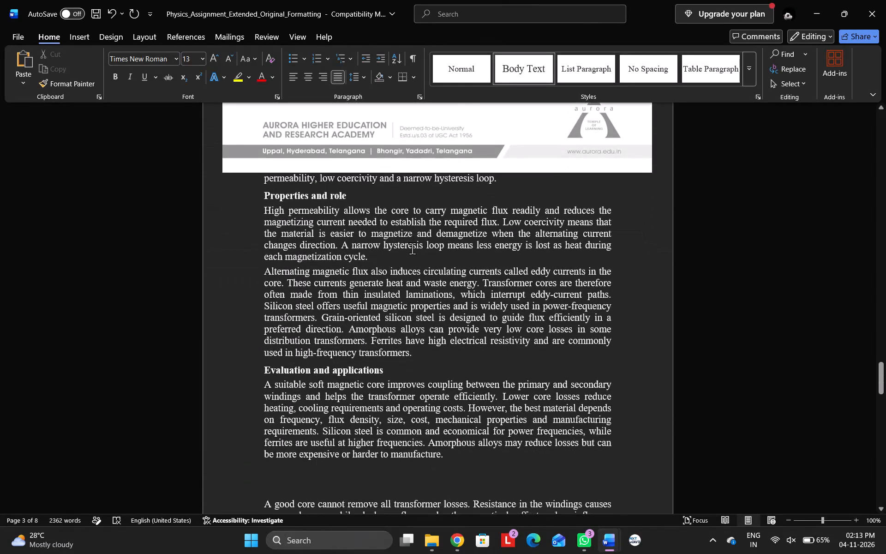
scroll(412, 248, "down", 19)
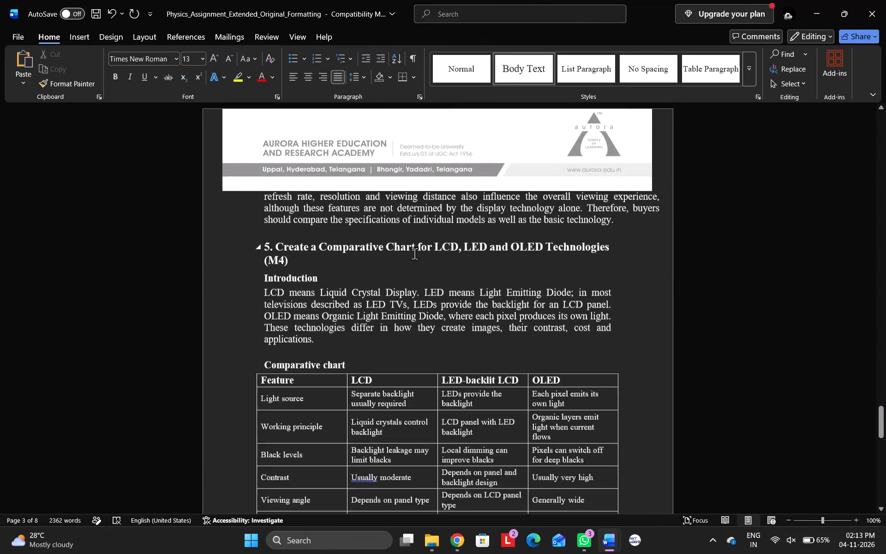
scroll(414, 253, "down", 19)
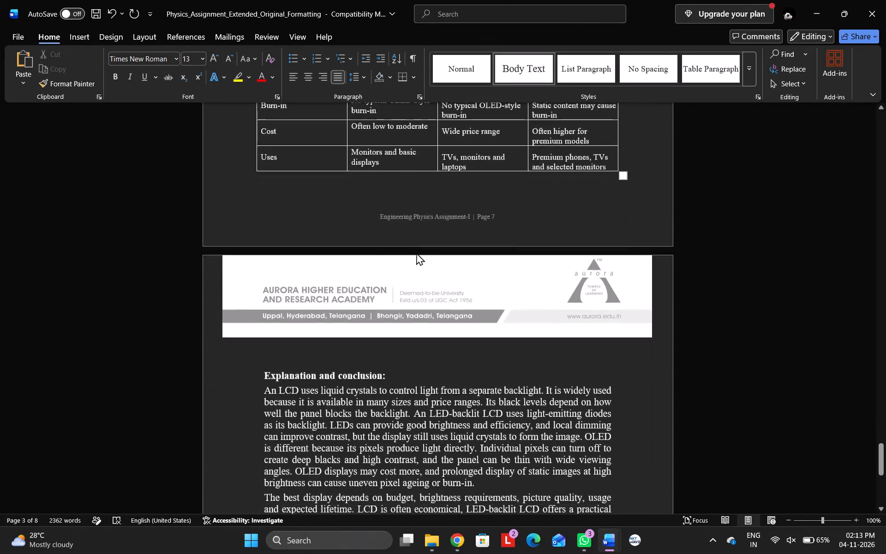
scroll(416, 253, "down", 19)
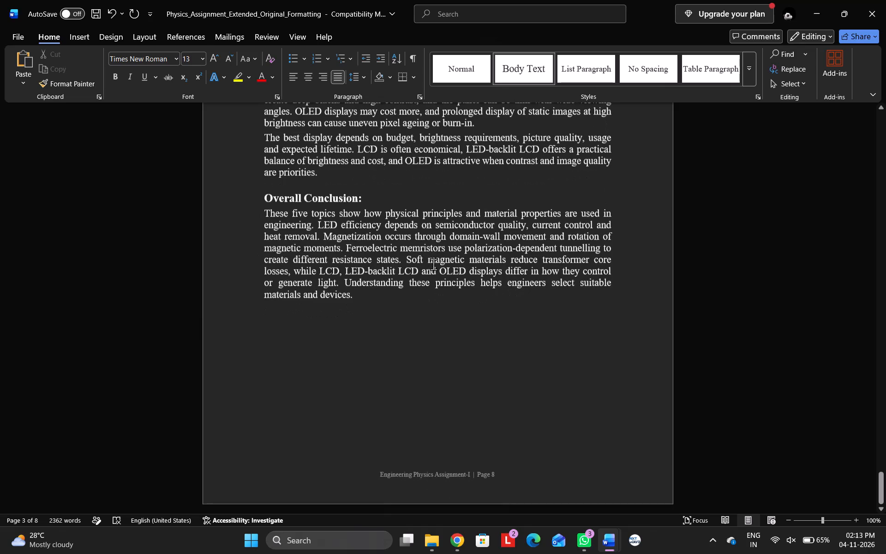
scroll(433, 264, "down", 4)
scroll(241, 208, "up", 1)
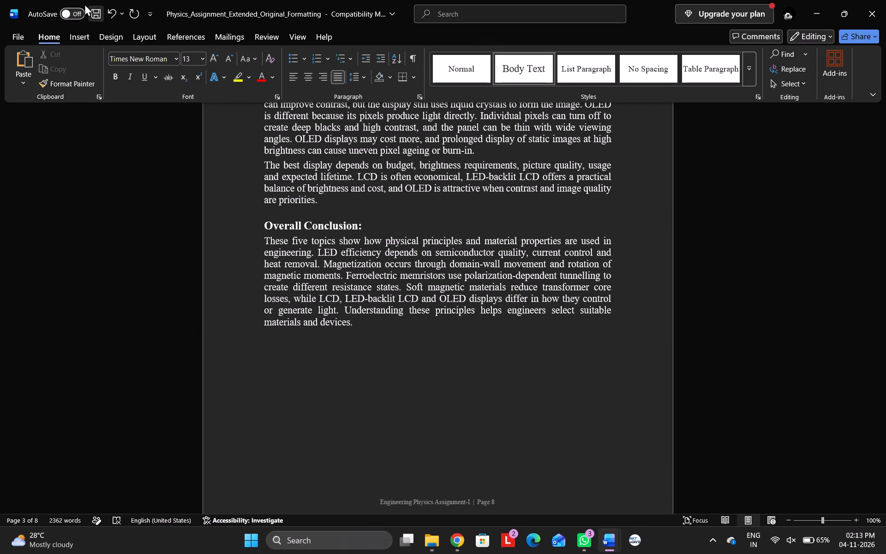
Save the assignment document.
left_click(95, 8)
Enter 02/11/2026 on a second line in the empty Date cell of the student details table on page 1.
scroll(202, 152, "up", 8)
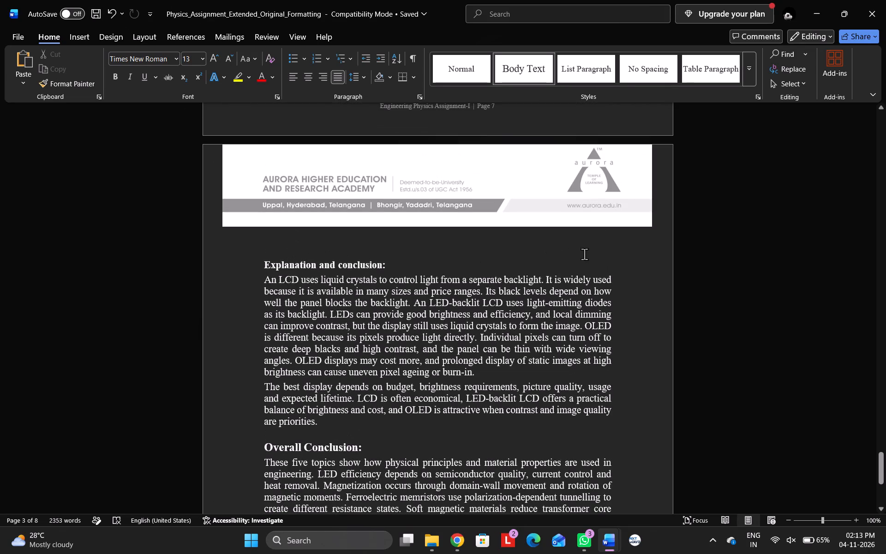
middle_click(635, 257)
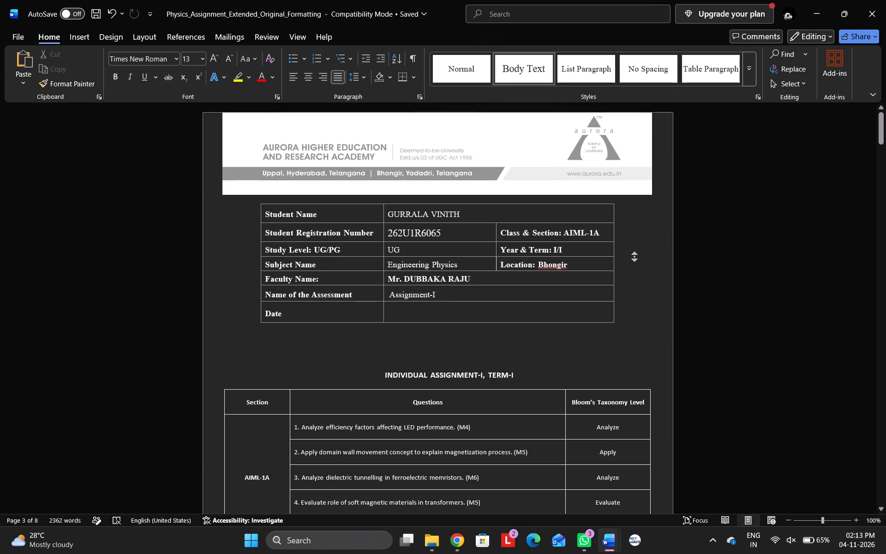
left_click(645, 227)
left_click(400, 311)
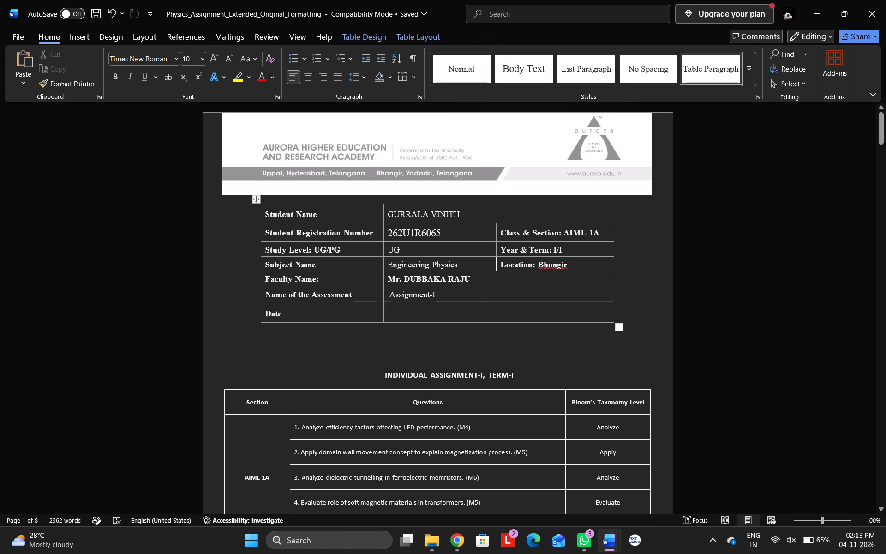
key("Return")
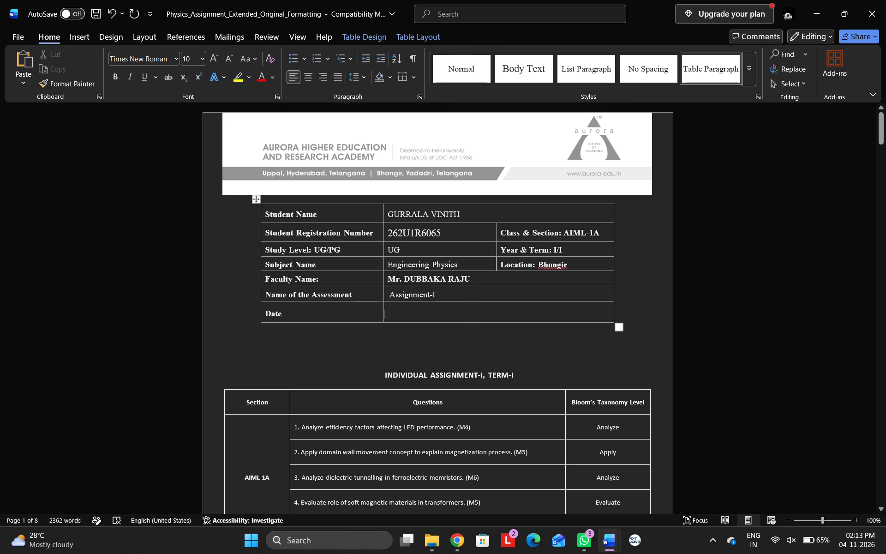
type("02")
key("slash")
type("11")
key("slash")
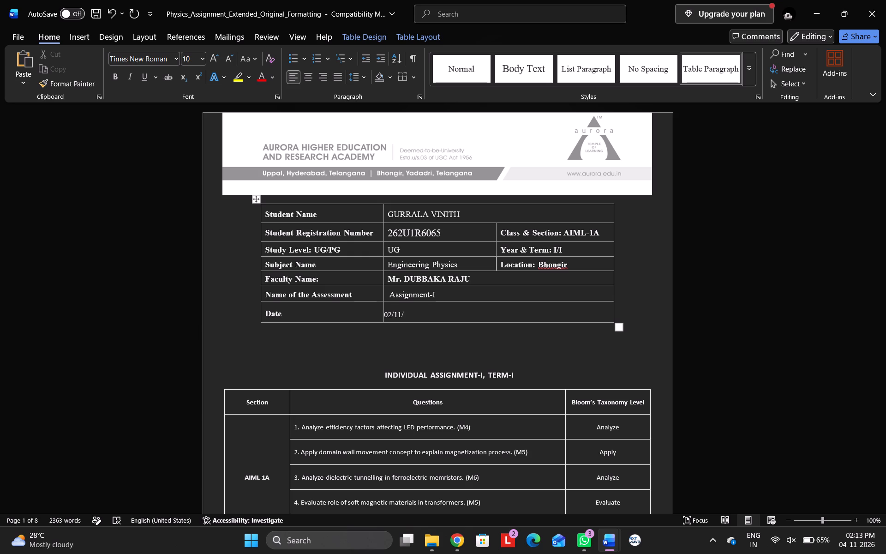
type("2026")
Insert a space in front of the date 02/11/2026 to line it up with the entries above.
left_click(383, 316)
left_click(387, 310)
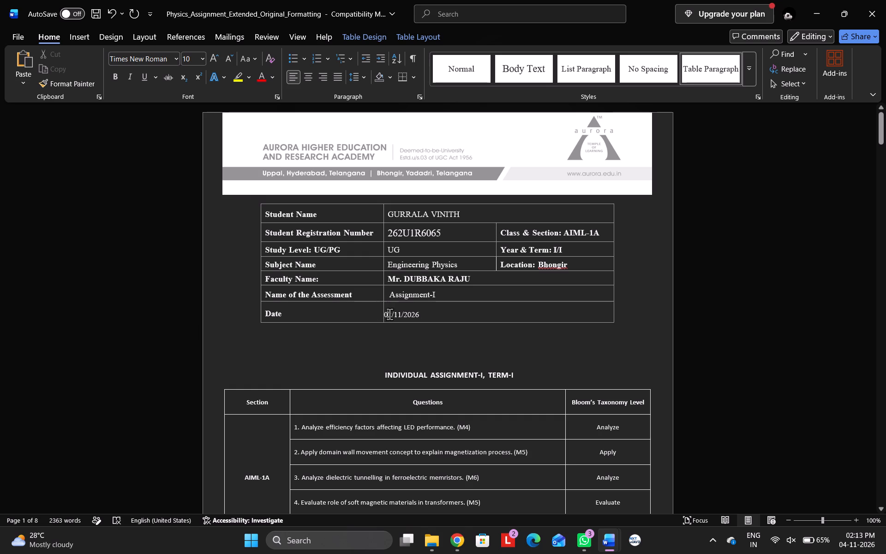
key("Left")
key("space")
Increase the font size of the date 02/11/2026 in the student details table by one step.
left_click(430, 317)
left_click_drag(429, 317, 398, 317)
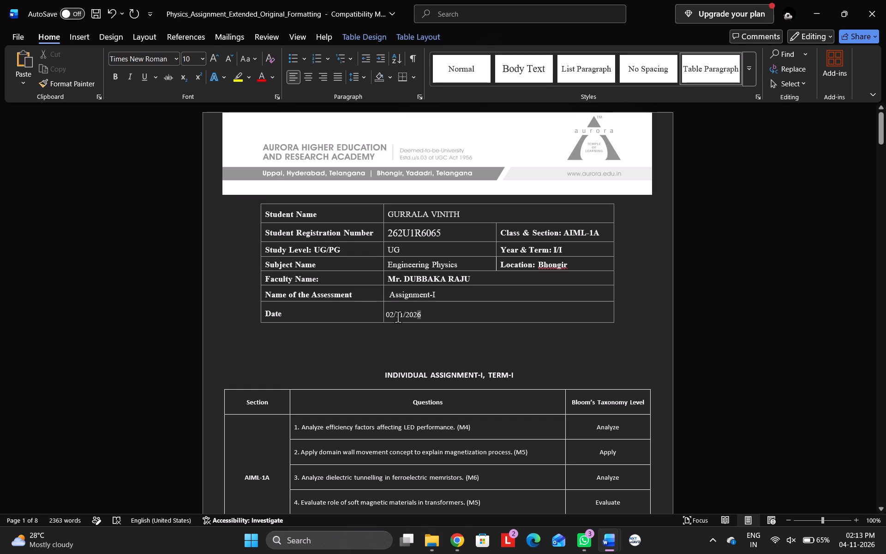
left_click_drag(398, 317, 387, 316)
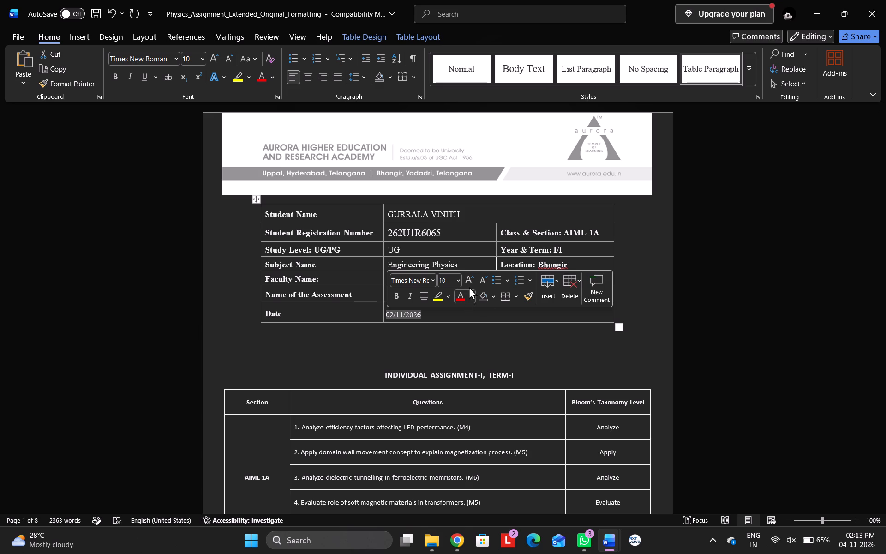
left_click(467, 278)
left_click(317, 345)
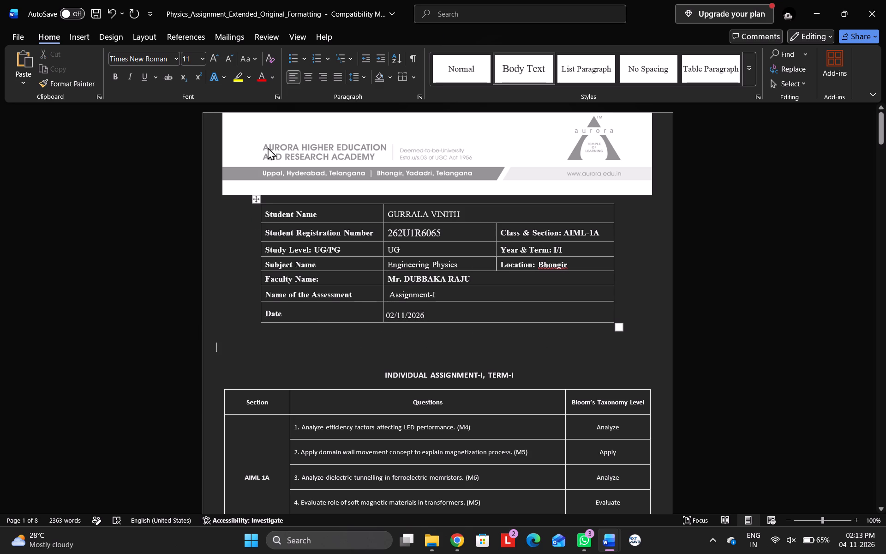
Save the assignment document with the completed date.
scroll(267, 147, "up", 5)
scroll(90, 21, "up", 1)
left_click(94, 11)
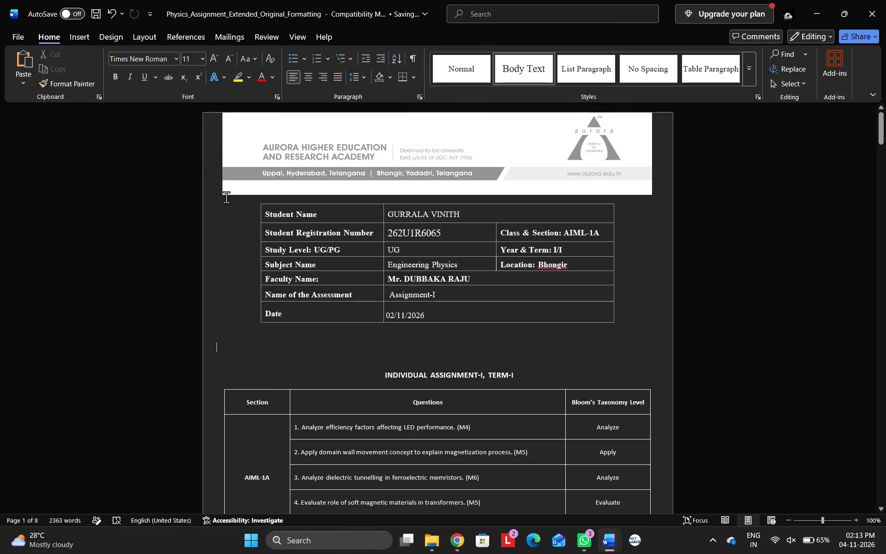
Print all pages with Microsoft Print to PDF, replacing the existing PHYSICS INDIVIDUAL ASSESSMENT-1 file in the PHYSICS folder.
key("ctrl+p")
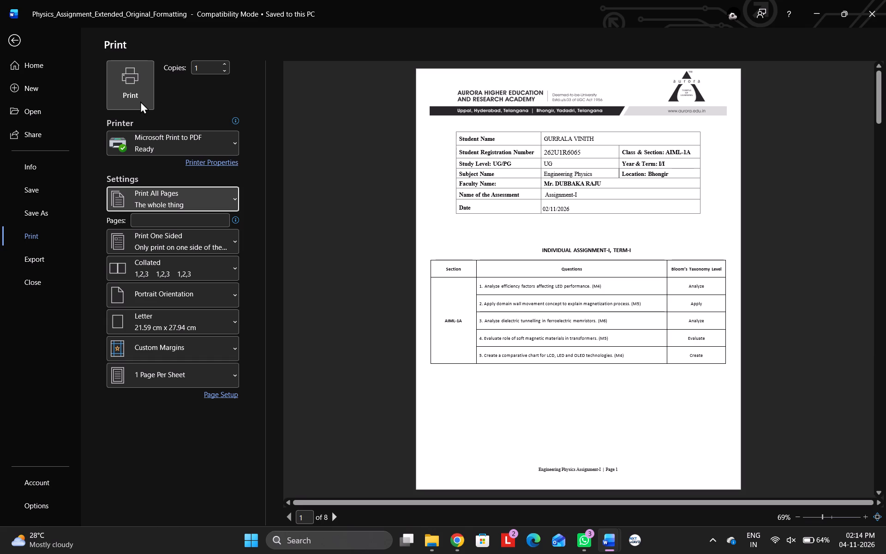
left_click(138, 72)
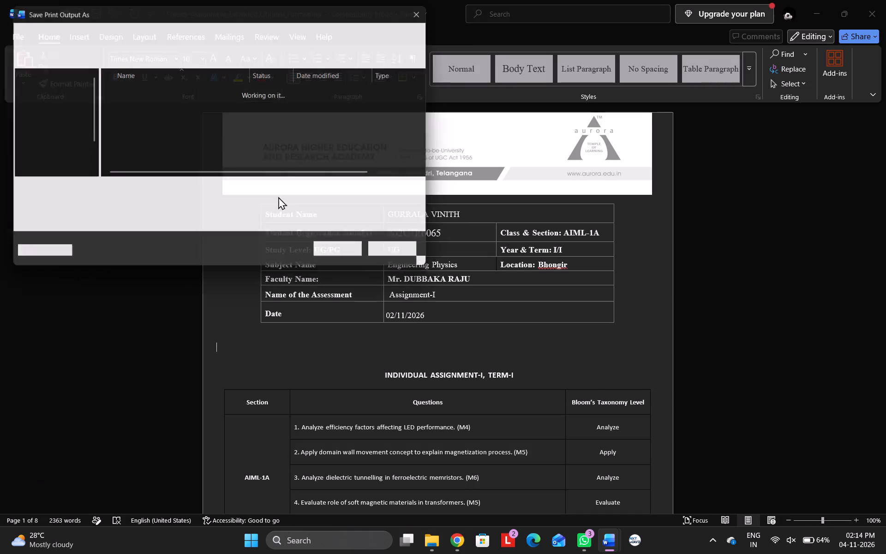
scroll(88, 108, "down", 4)
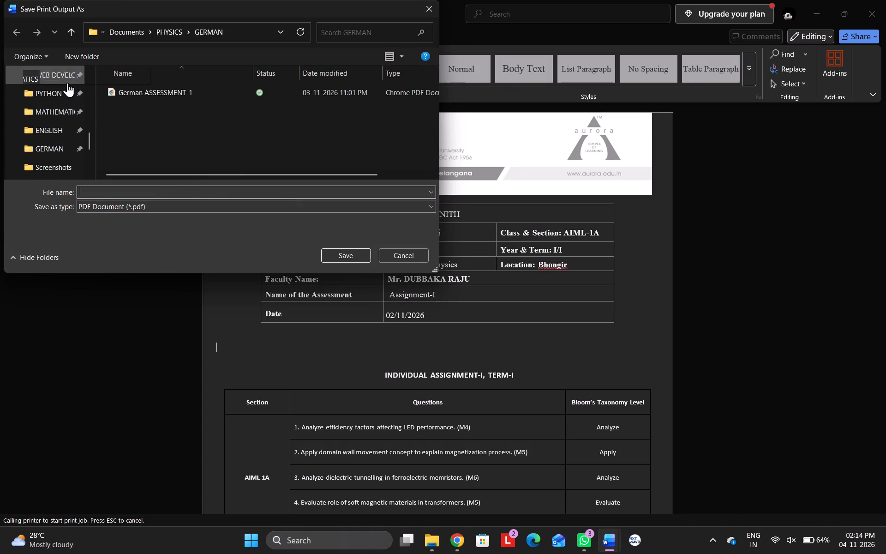
scroll(61, 108, "up", 2)
left_click(63, 162)
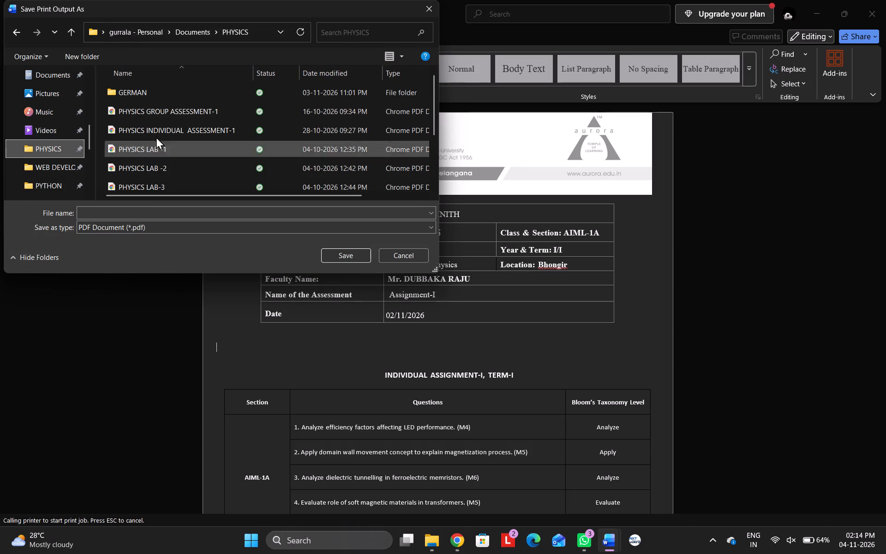
double_click(209, 131)
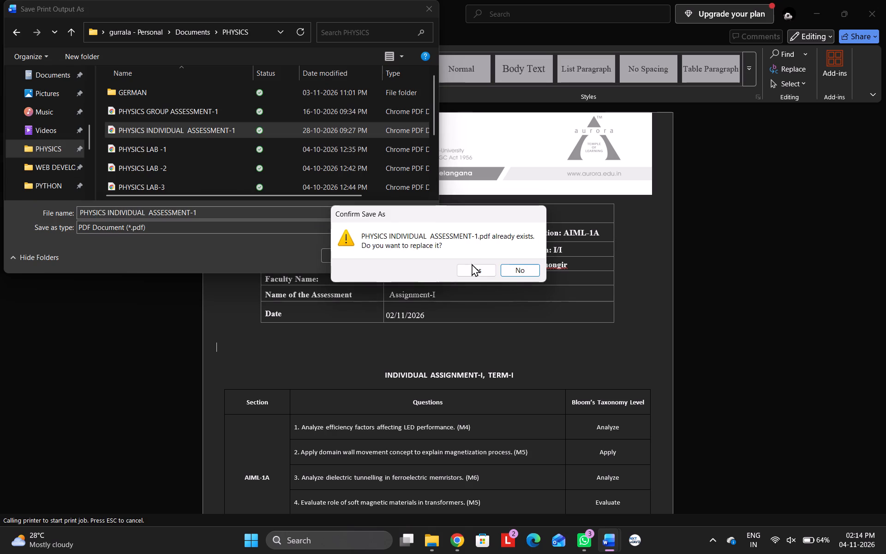
left_click(474, 269)
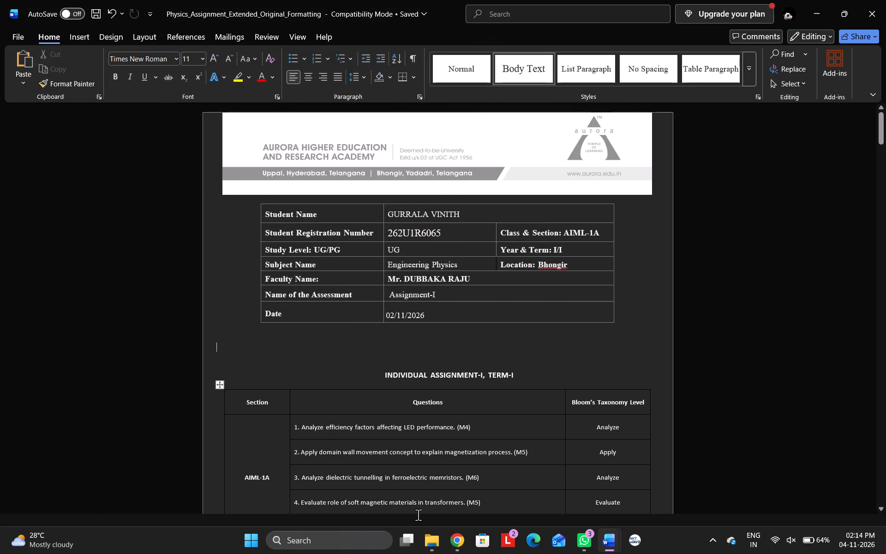
Switch to the PHYSICS folder in File Explorer and open the PHYSICS INDIVIDUAL ASSESSMENT-1 PDF.
left_click(430, 536)
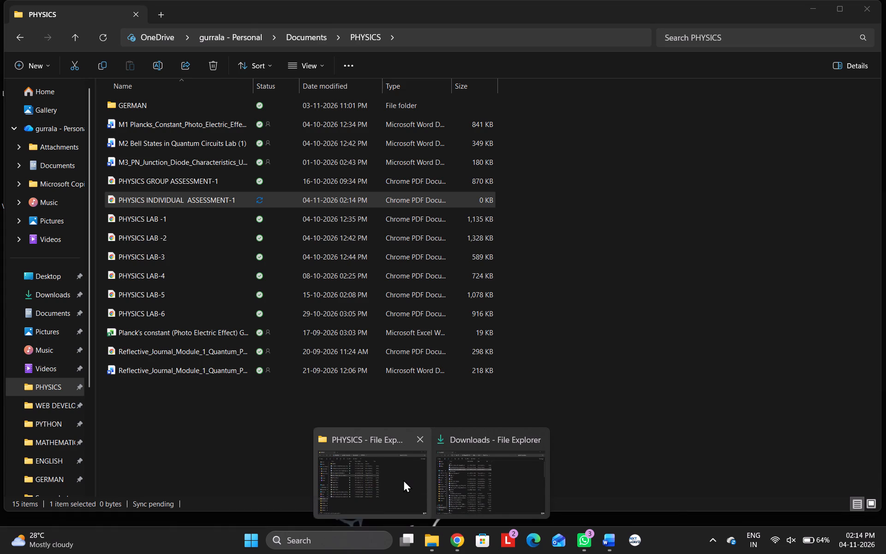
left_click(403, 480)
double_click(185, 193)
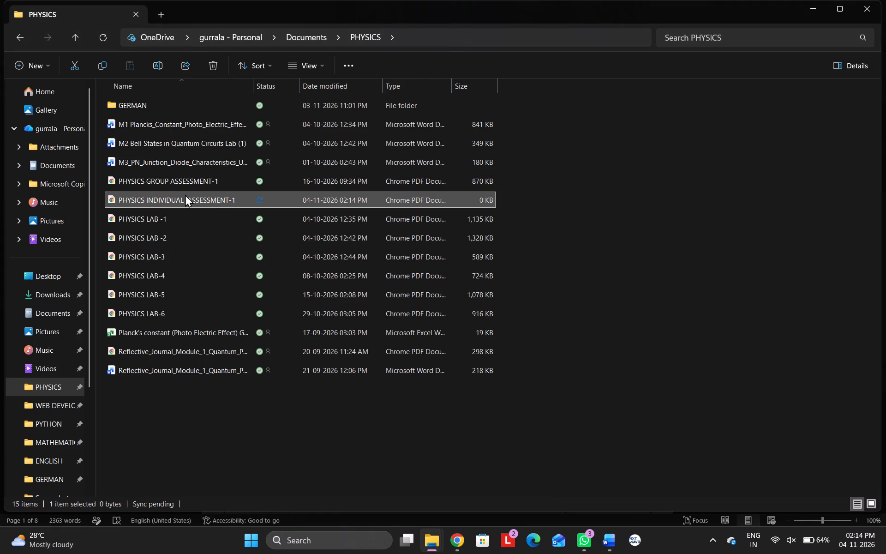
Check the layout of the exported PDF from page 1 through the explanation and overall conclusion on page 8.
scroll(402, 268, "down", 8)
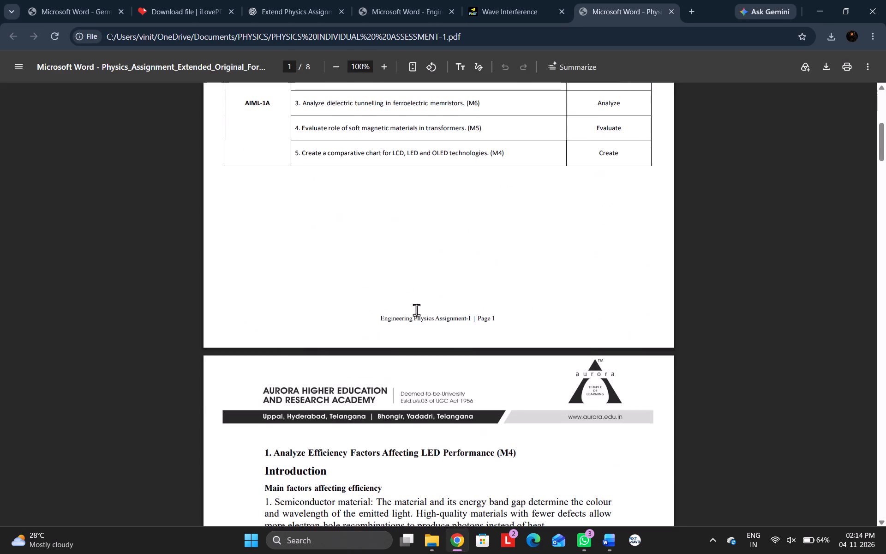
scroll(416, 310, "down", 10)
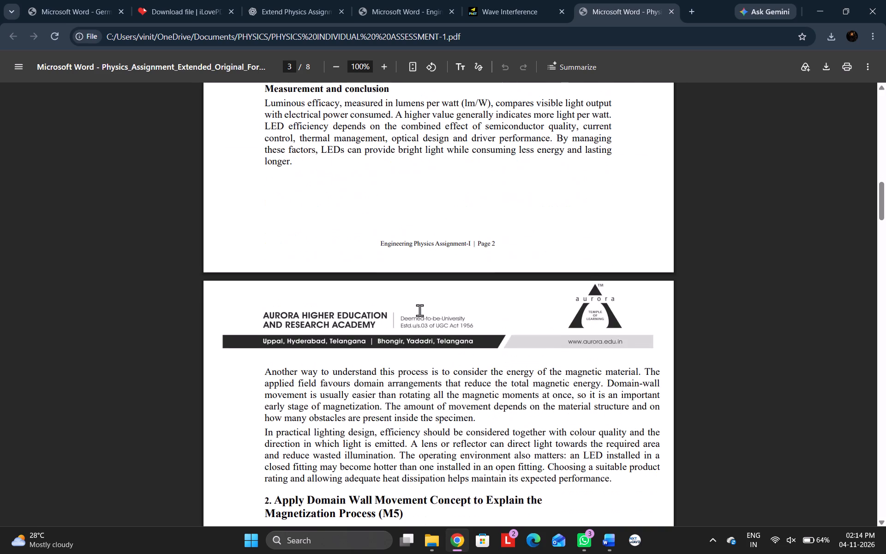
scroll(419, 310, "down", 19)
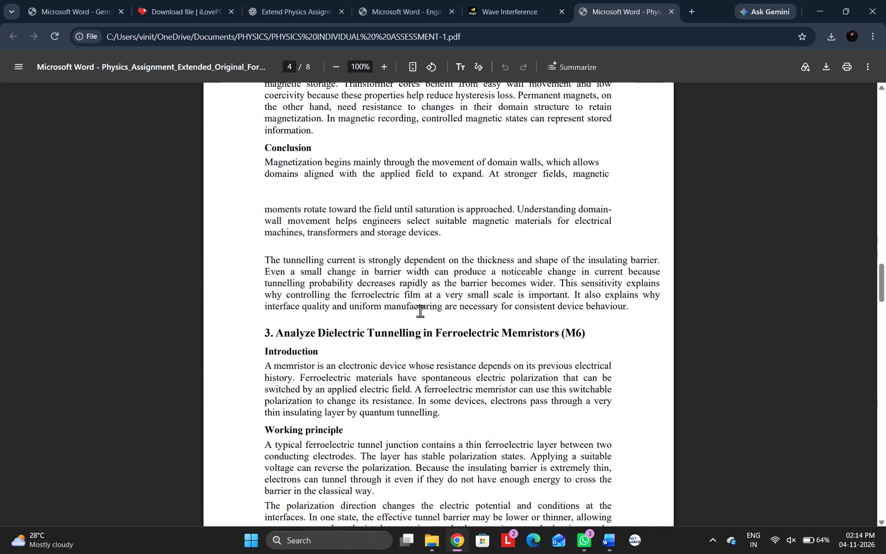
scroll(420, 311, "down", 16)
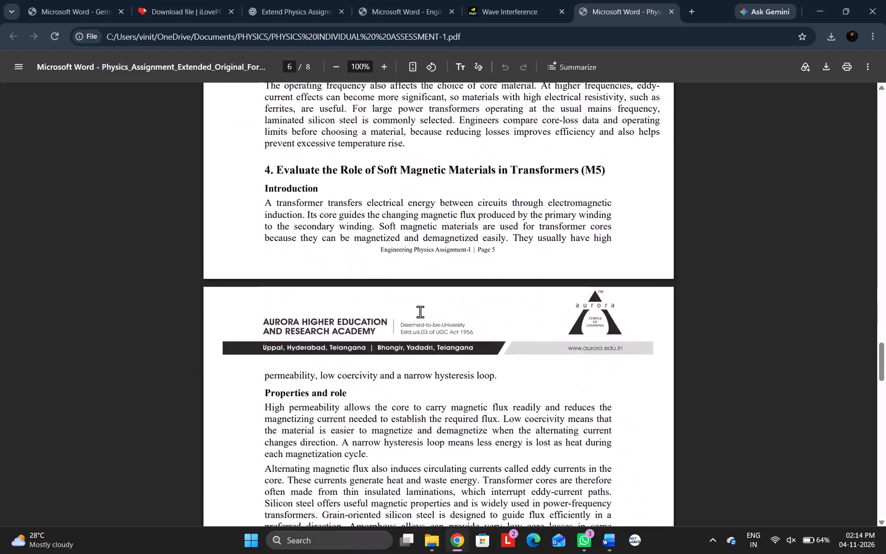
scroll(420, 312, "down", 15)
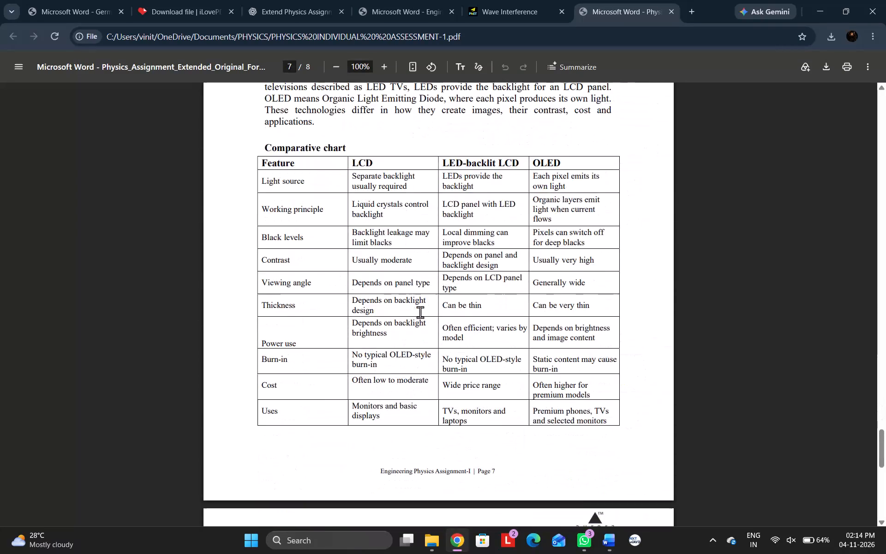
scroll(420, 312, "down", 6)
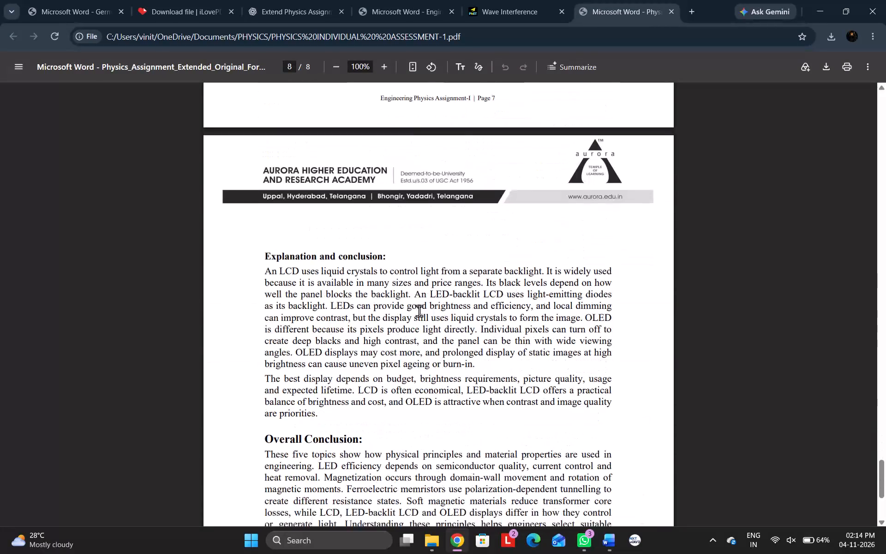
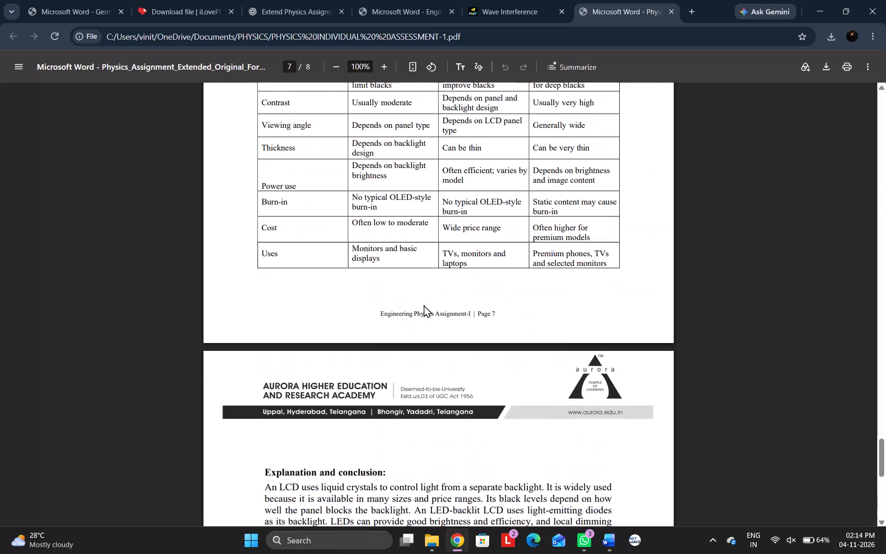
Review the exported PDF backwards from the comparison table on page 7 to the student details and question table on page 1.
scroll(427, 305, "up", 7)
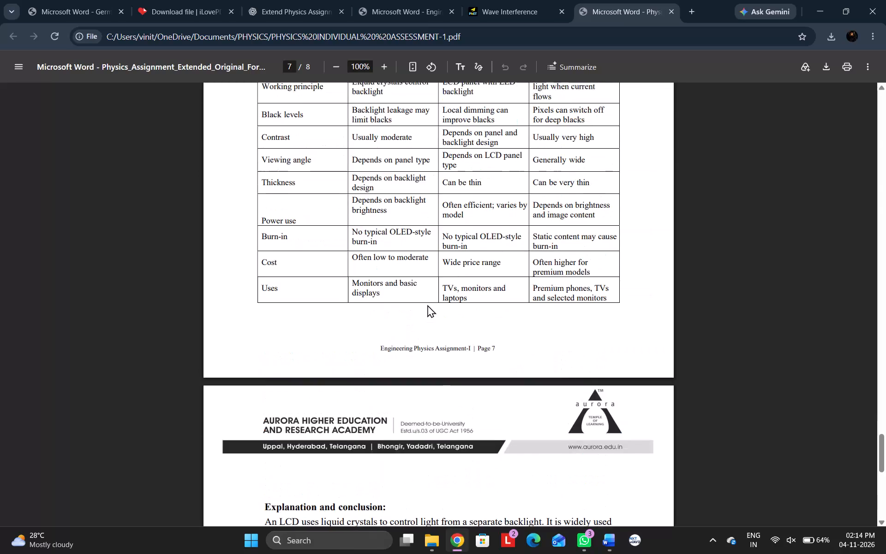
scroll(427, 305, "up", 14)
scroll(430, 301, "up", 13)
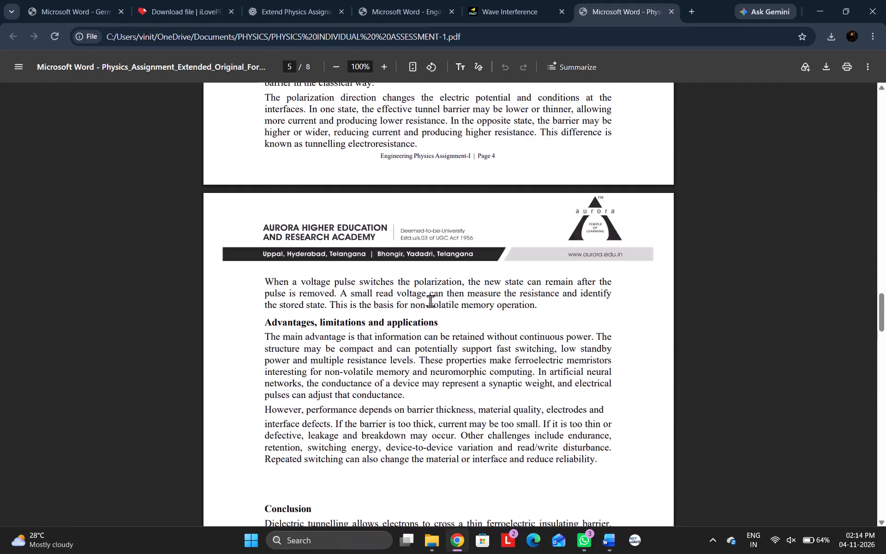
scroll(430, 301, "up", 19)
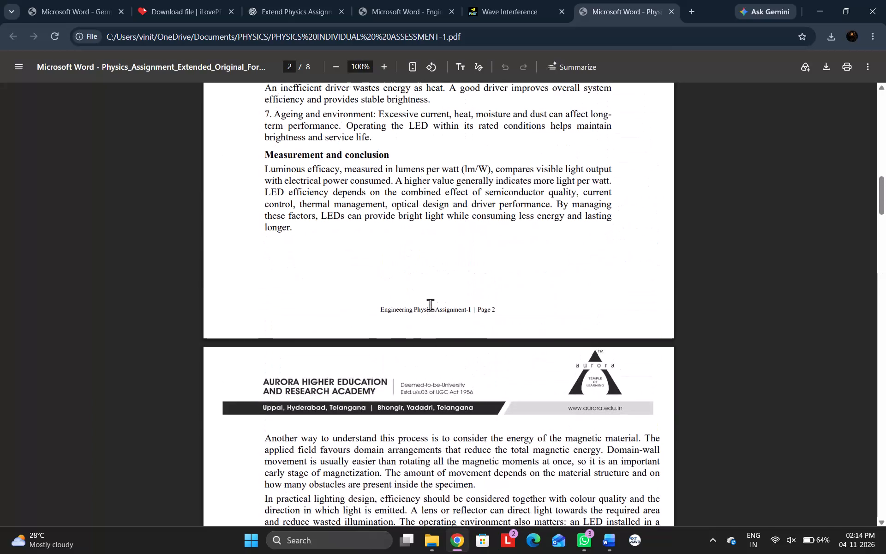
scroll(430, 307, "down", 5)
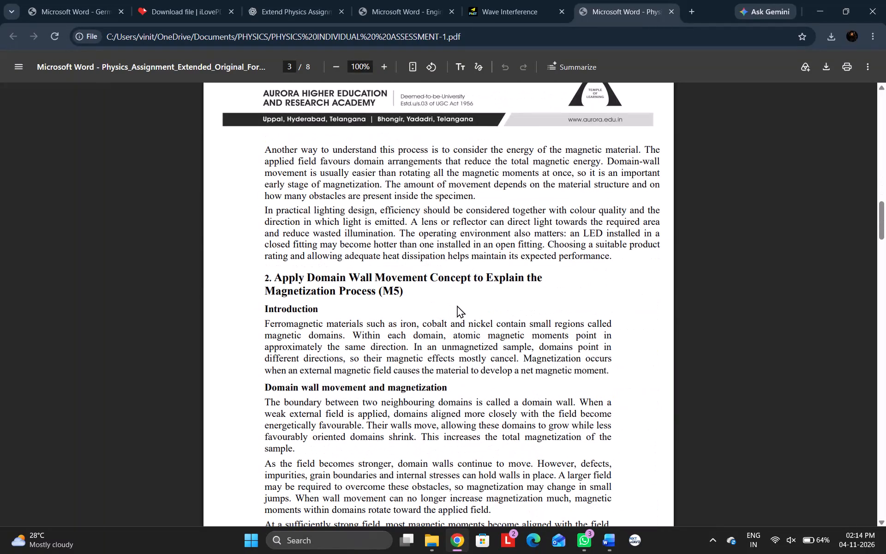
scroll(453, 306, "up", 6)
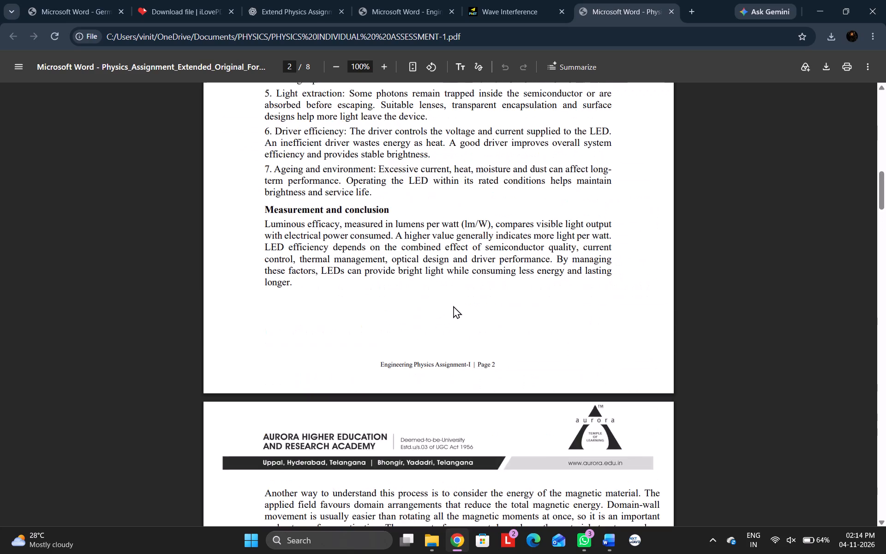
scroll(453, 306, "up", 19)
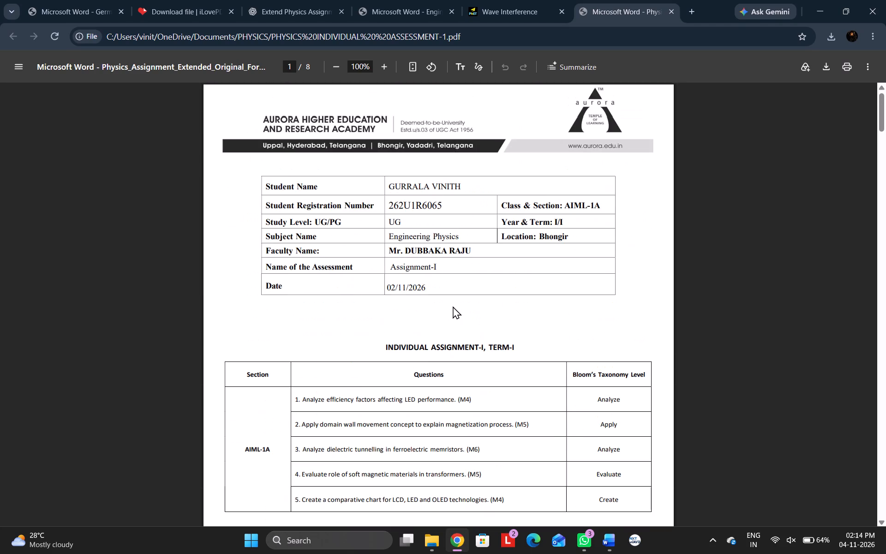
Examine the transition from the LED measurement and conclusion on page 2 to the opening paragraphs and question 2 on page 3.
scroll(451, 273, "down", 7)
scroll(453, 213, "down", 7)
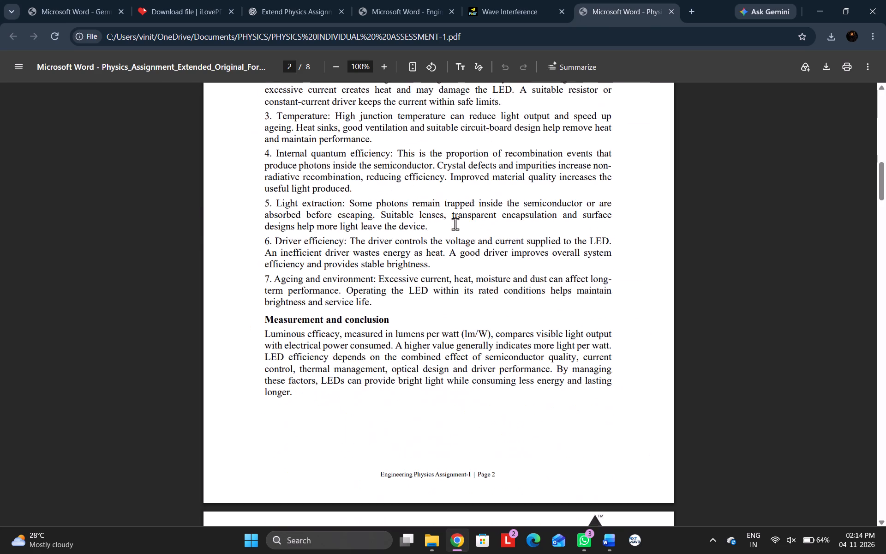
scroll(455, 224, "down", 9)
scroll(546, 241, "up", 2)
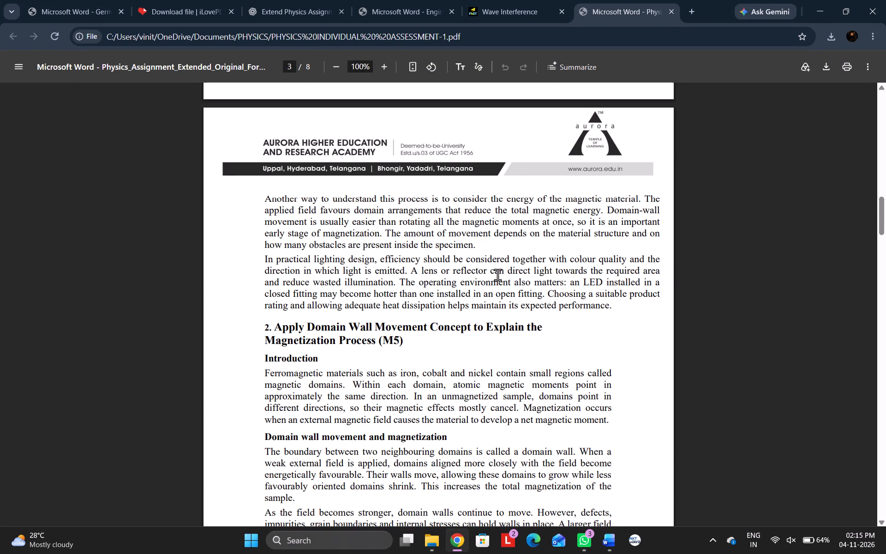
scroll(500, 276, "up", 7)
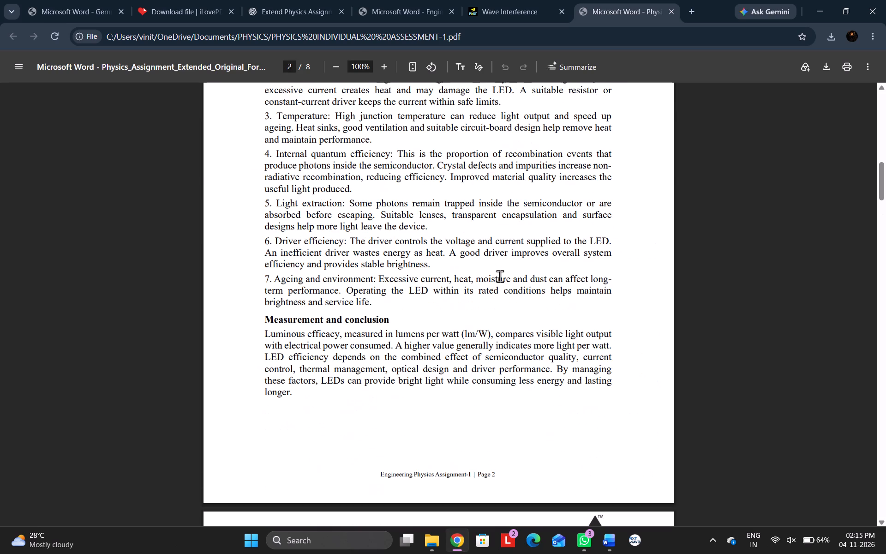
scroll(499, 277, "down", 5)
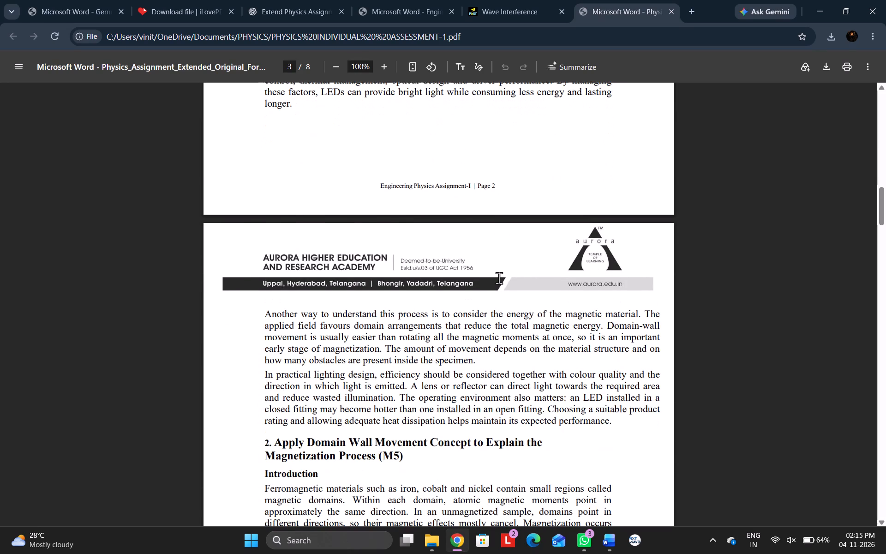